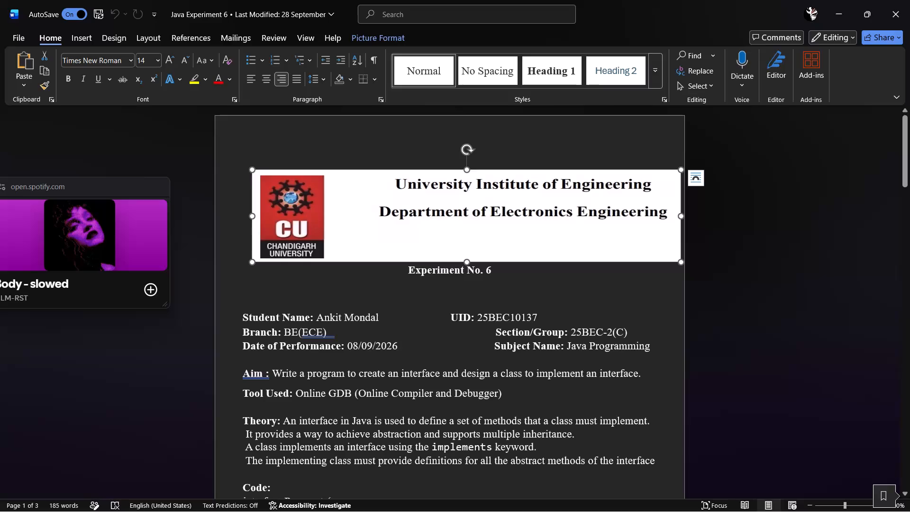
Copy the university banner picture from the Java Experiment 6 document into the page header of Java prac 9.
left_click(449, 184)
double_click(450, 184)
right_click(450, 187)
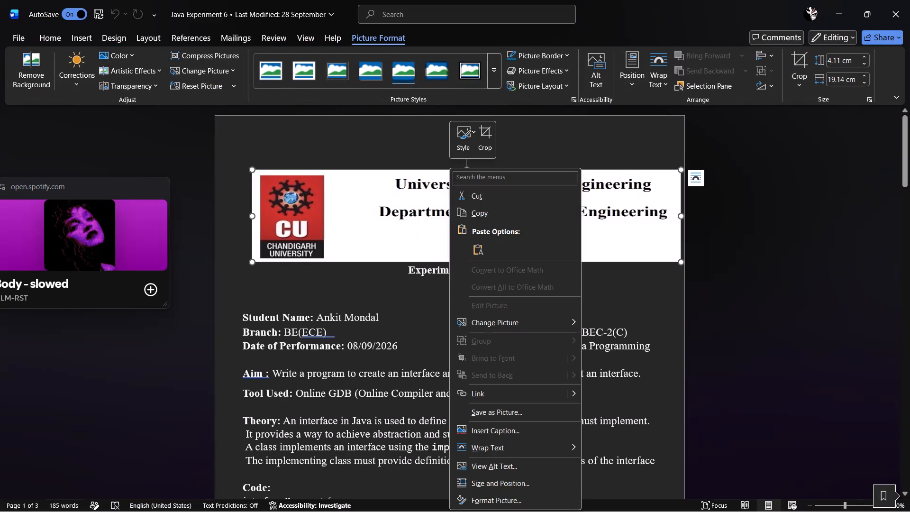
left_click(468, 218)
left_click(842, 10)
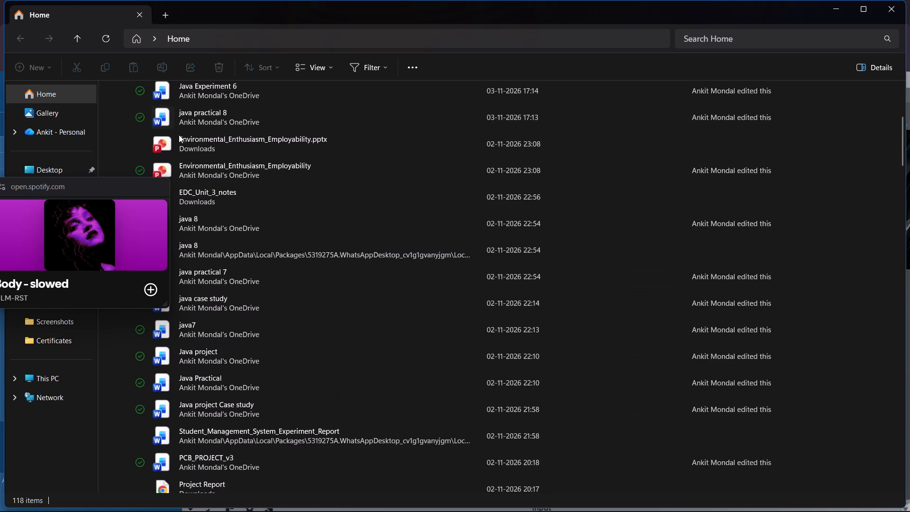
left_click(661, 496)
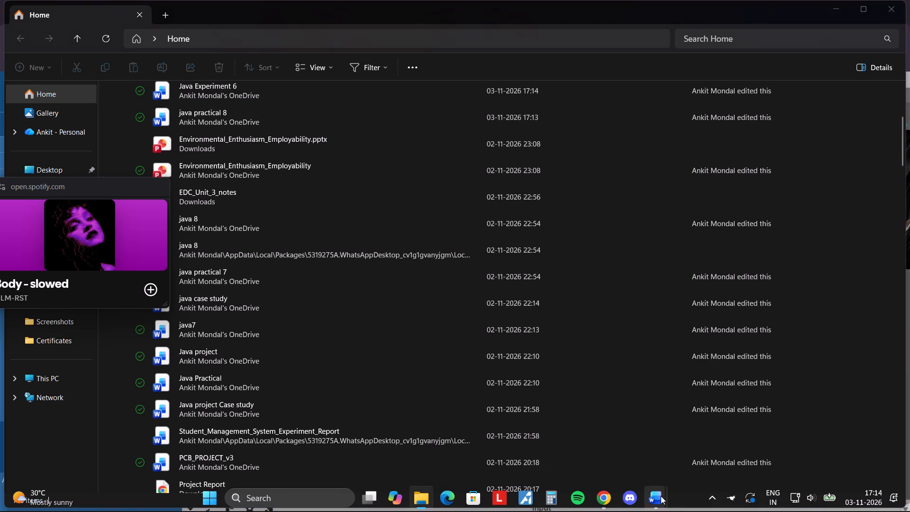
left_click(706, 421)
double_click(352, 130)
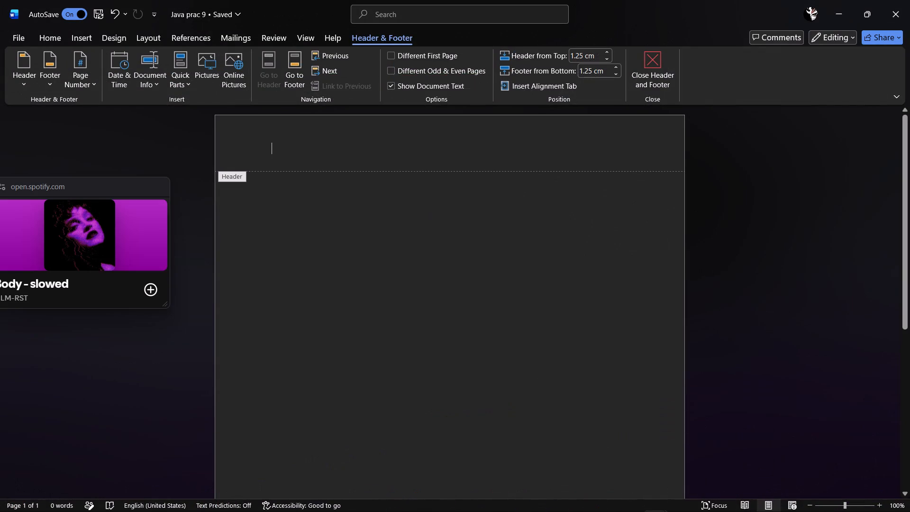
left_click(352, 130)
key("ctrl+v")
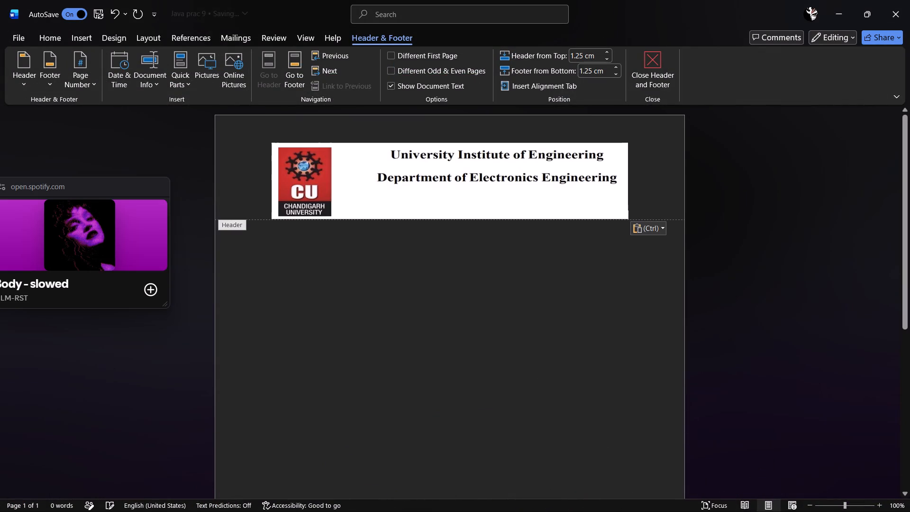
left_click(424, 331)
left_click(611, 259)
left_click(572, 267)
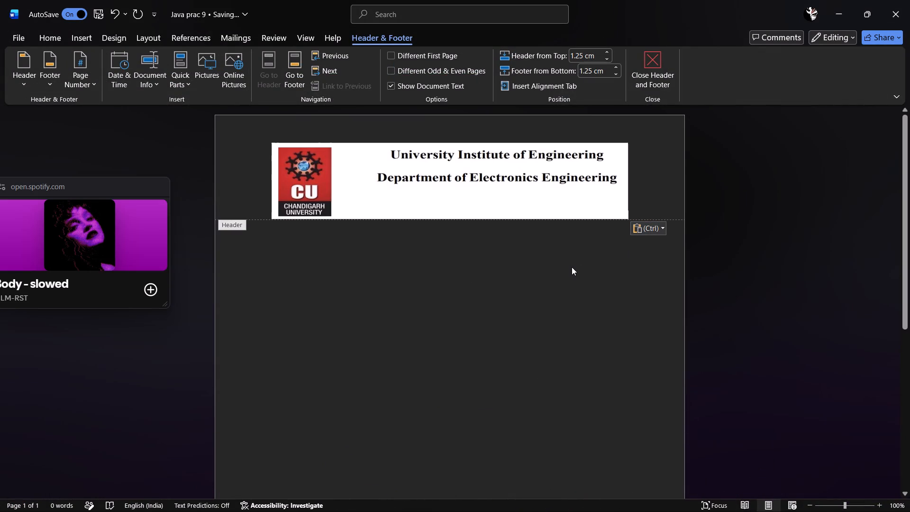
key("Escape")
key("Escape")
left_click(396, 297)
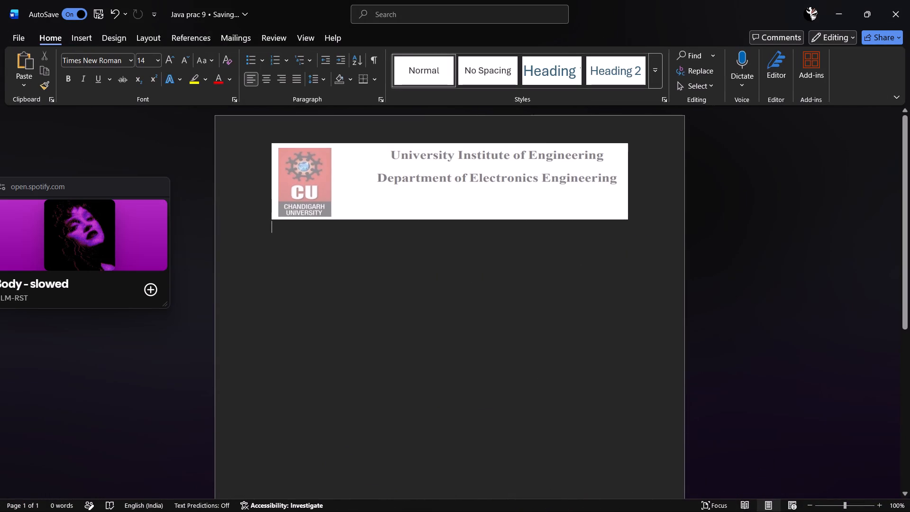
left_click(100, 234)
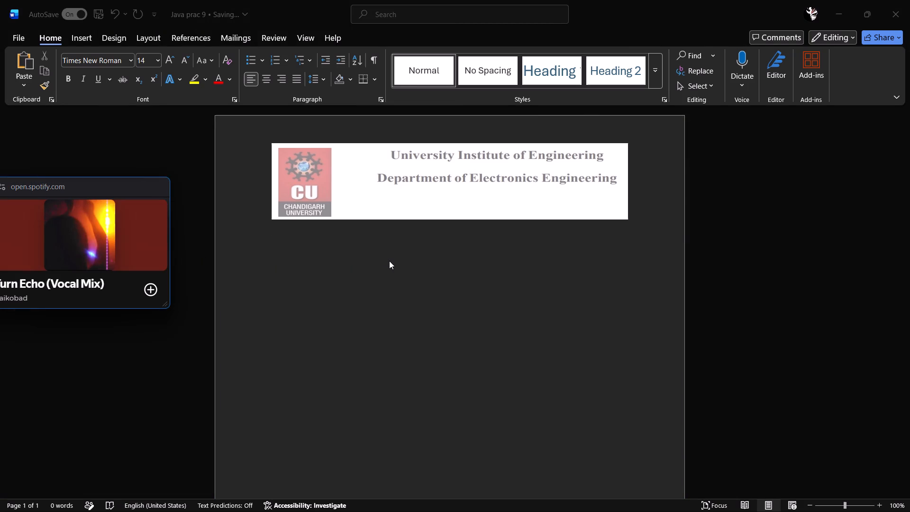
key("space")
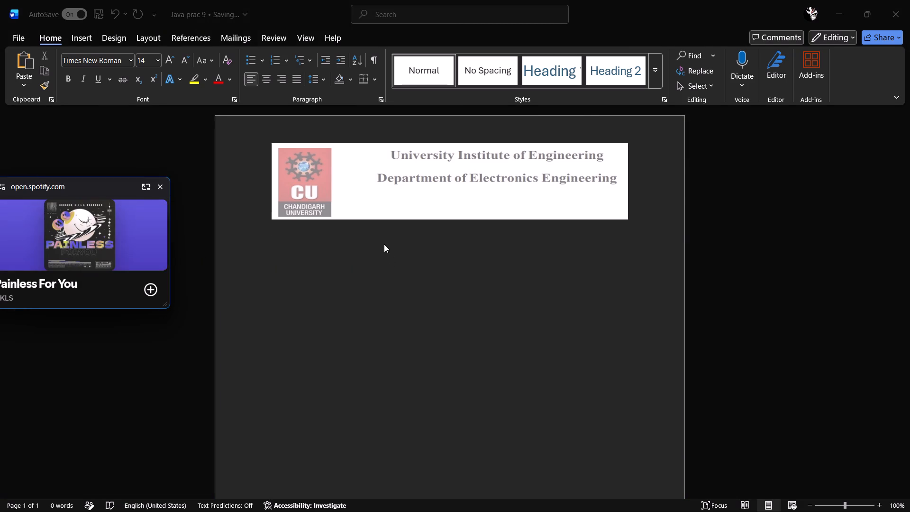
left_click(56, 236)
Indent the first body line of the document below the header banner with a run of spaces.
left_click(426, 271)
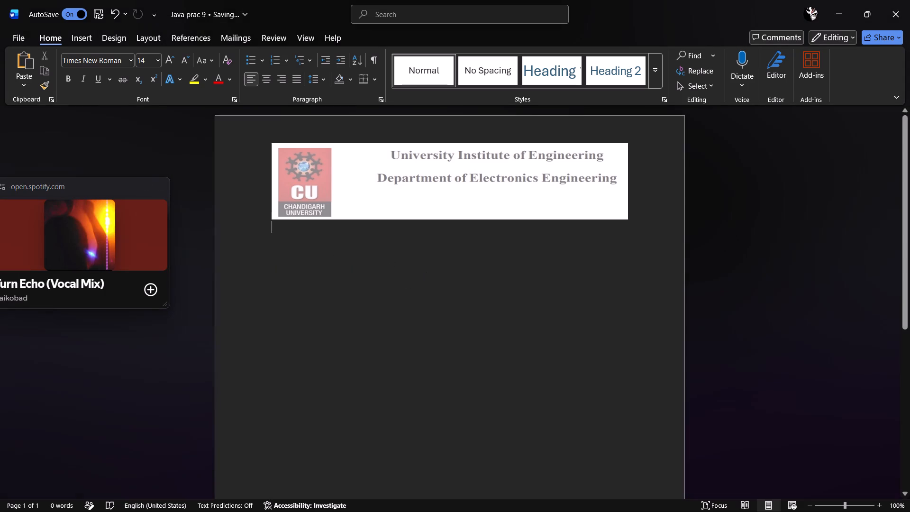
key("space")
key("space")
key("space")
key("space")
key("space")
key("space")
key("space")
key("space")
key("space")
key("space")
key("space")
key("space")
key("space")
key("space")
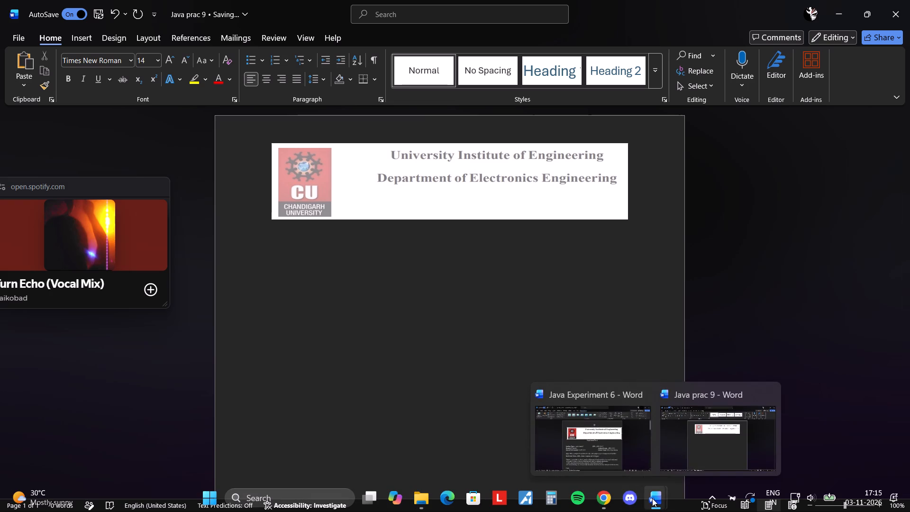
Copy the text from the "Experiment No. 6" heading through the "Theory:" label in Java Experiment 6 into the body of Java prac 9.
left_click(624, 462)
left_click_drag(408, 277, 428, 301)
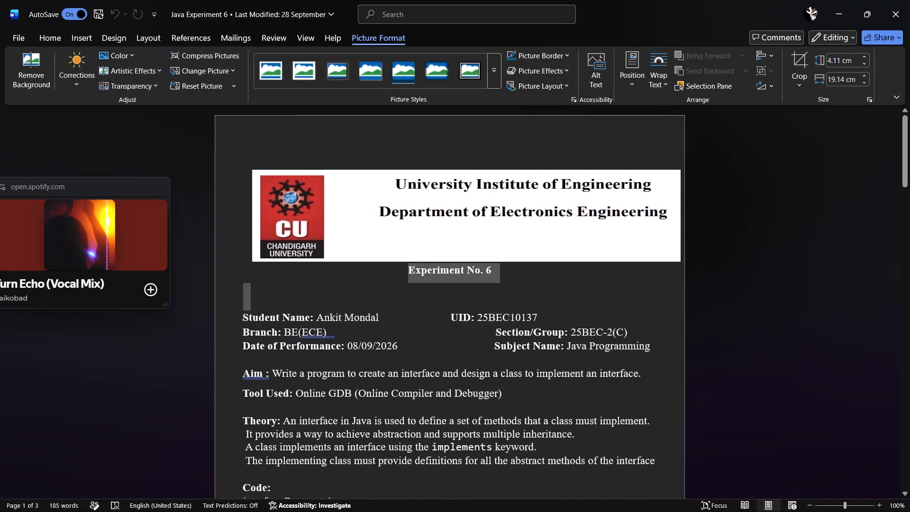
left_click_drag(428, 301, 470, 345)
scroll(442, 364, "down", 3)
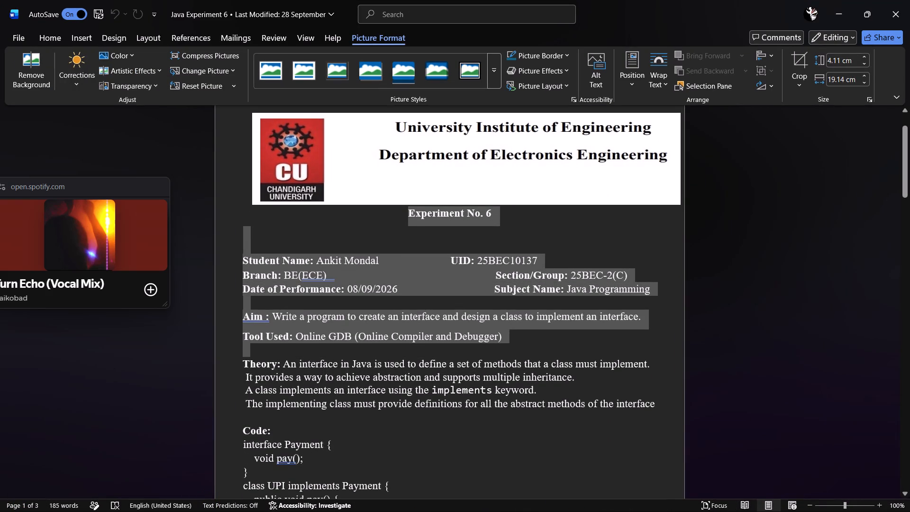
left_click_drag(470, 345, 282, 361)
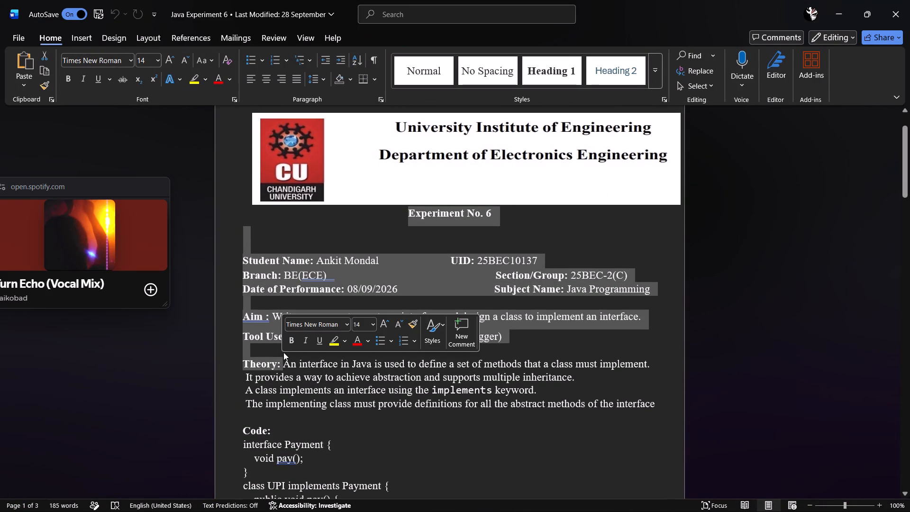
right_click(256, 331)
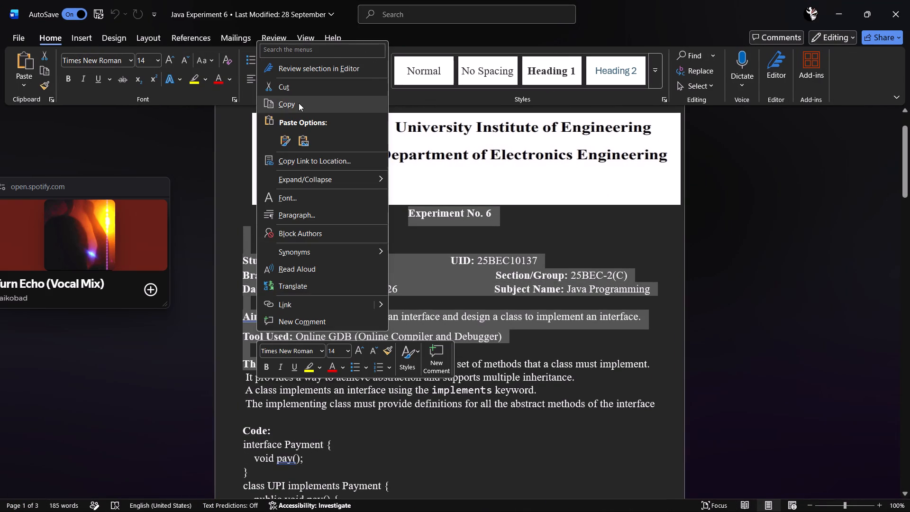
left_click(299, 103)
left_click(840, 1)
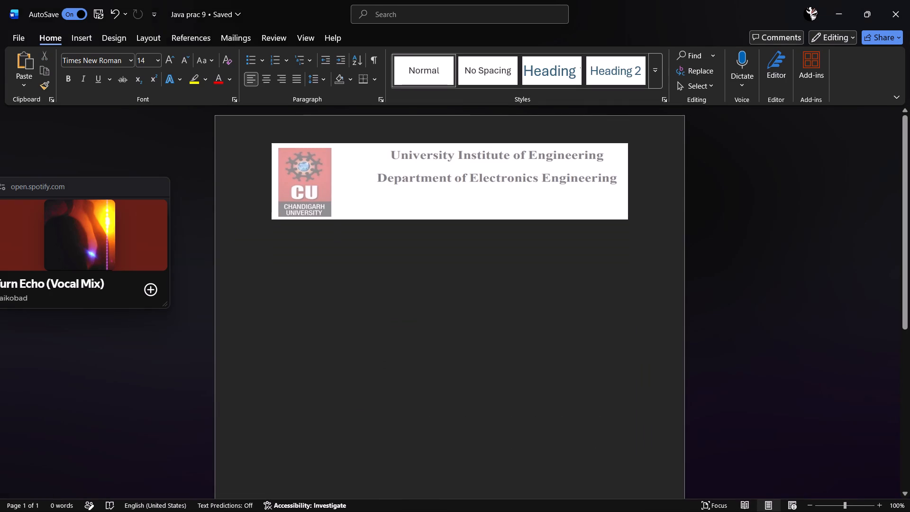
key("ctrl+v")
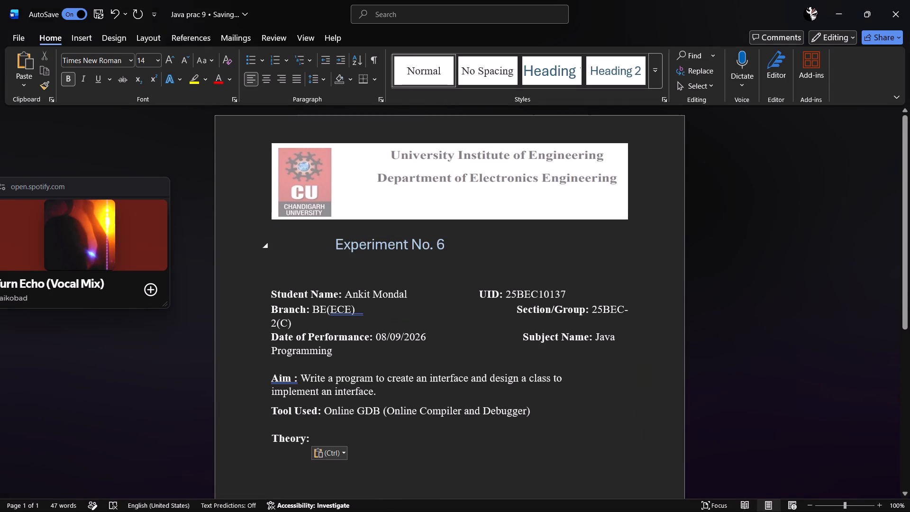
Format the "Experiment No. 6" heading as bold Times New Roman, size 14, in the automatic font colour.
left_click(406, 305)
left_click_drag(484, 318, 529, 318)
left_click(517, 318)
left_click_drag(334, 237, 455, 251)
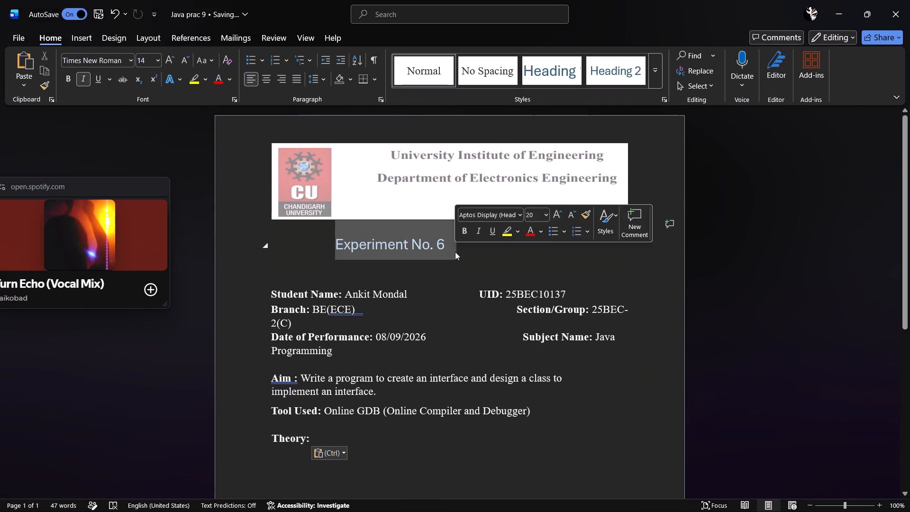
left_click(131, 61)
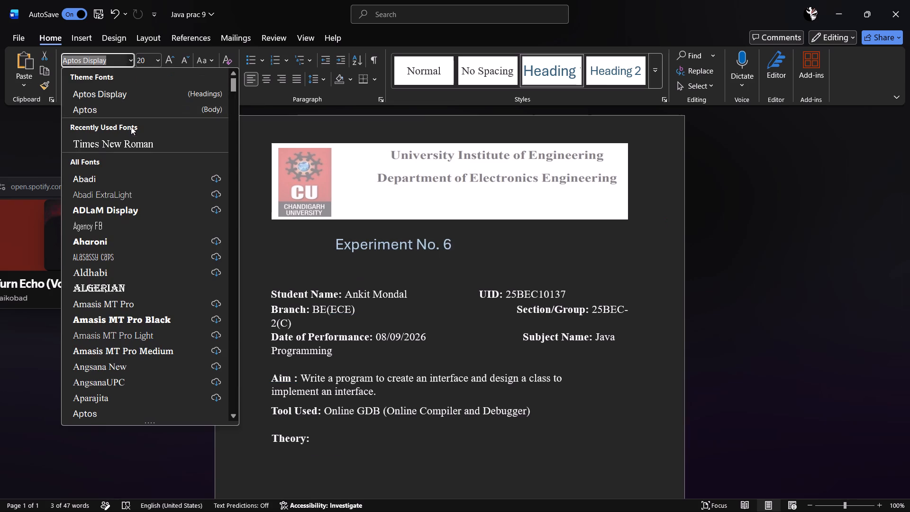
left_click(128, 144)
left_click(227, 79)
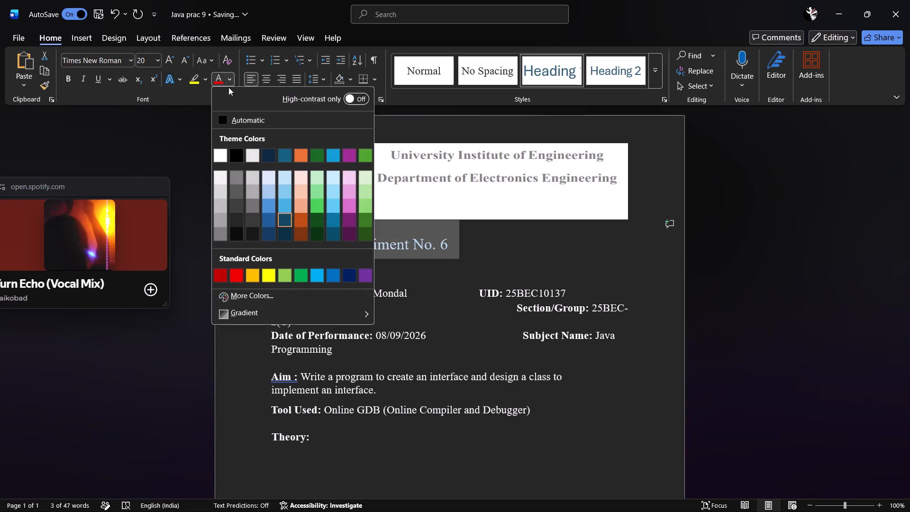
left_click(232, 128)
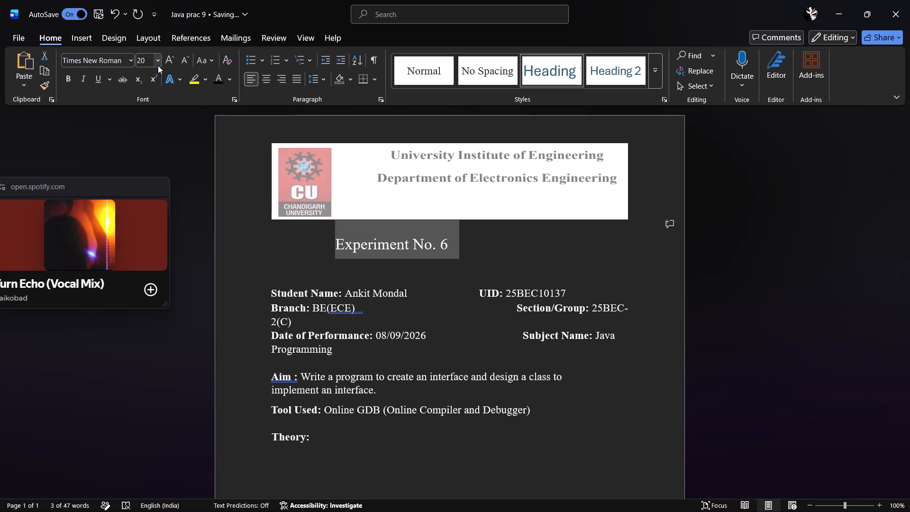
left_click(158, 61)
left_click(147, 146)
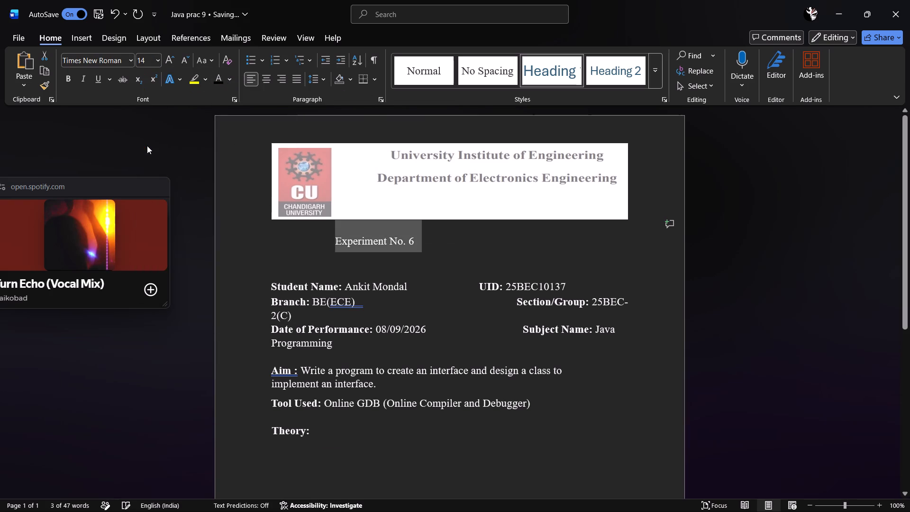
left_click(332, 240)
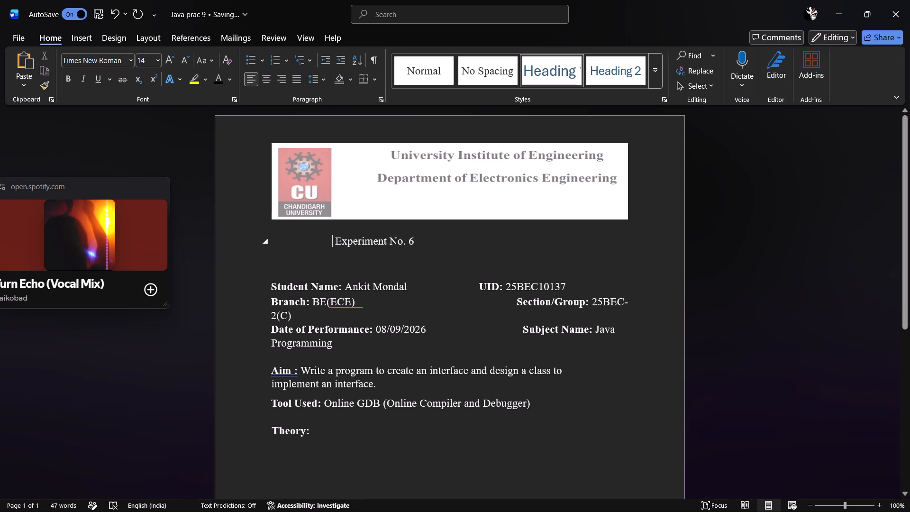
left_click(335, 238)
left_click_drag(335, 238, 421, 241)
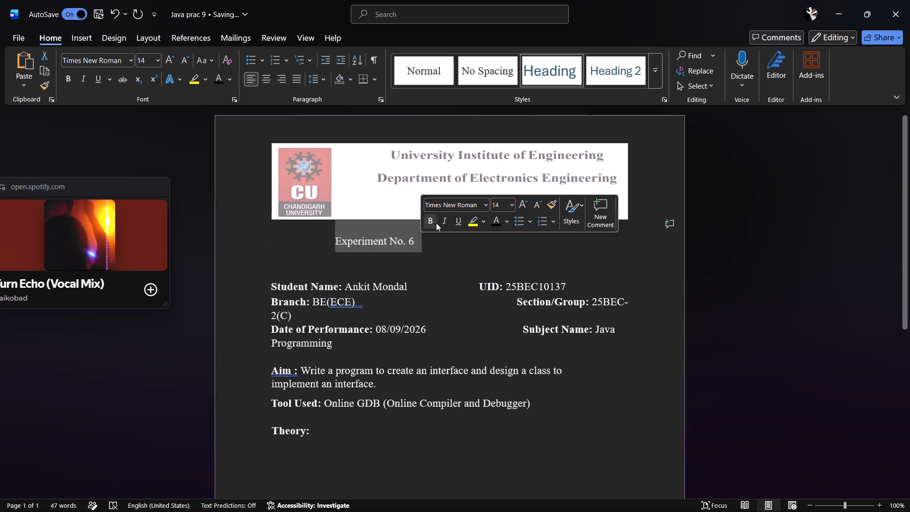
left_click(428, 220)
key("space")
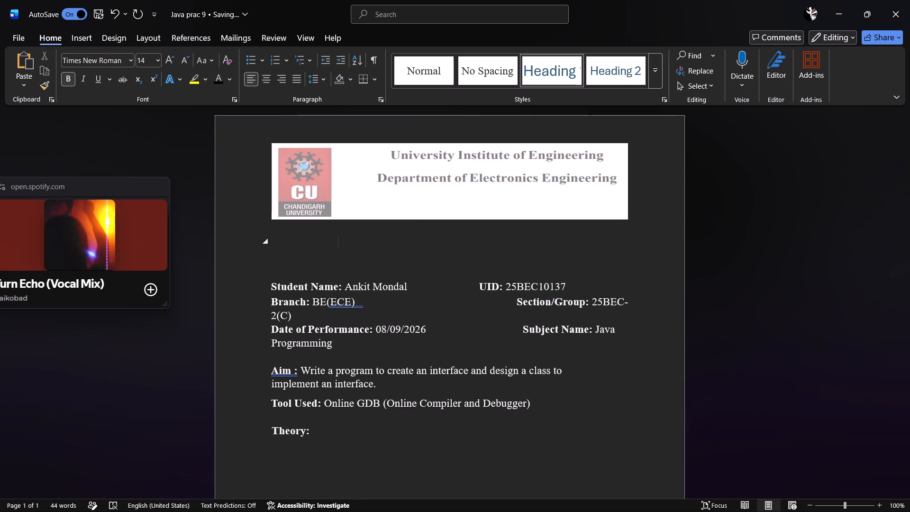
key("ctrl+z")
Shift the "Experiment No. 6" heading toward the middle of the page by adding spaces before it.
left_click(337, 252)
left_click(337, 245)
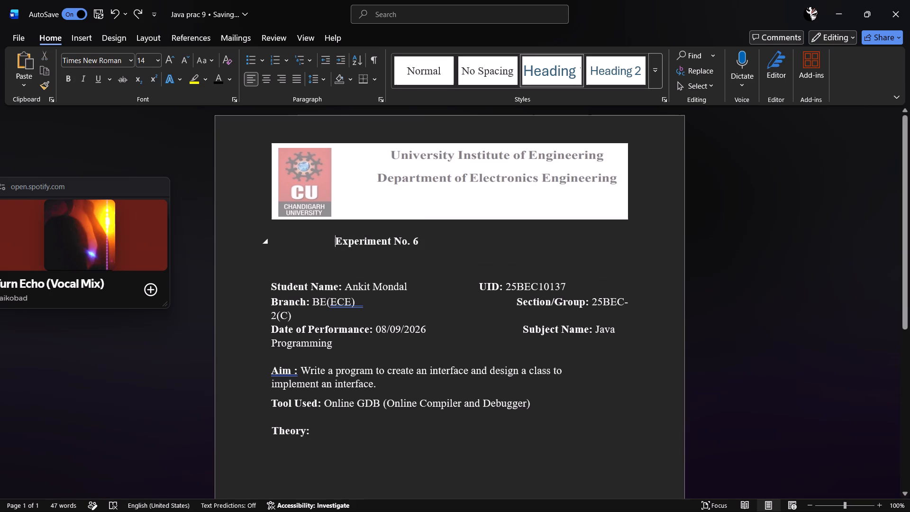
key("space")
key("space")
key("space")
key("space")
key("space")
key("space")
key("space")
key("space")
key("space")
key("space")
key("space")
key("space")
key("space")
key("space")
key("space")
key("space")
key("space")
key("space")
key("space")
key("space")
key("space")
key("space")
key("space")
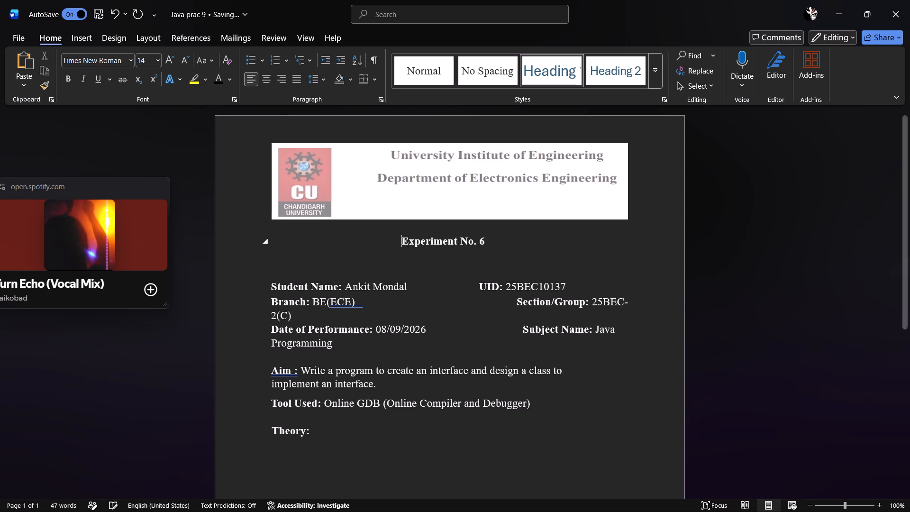
Centre-align the "Experiment No. 6" heading paragraph.
left_click(268, 78)
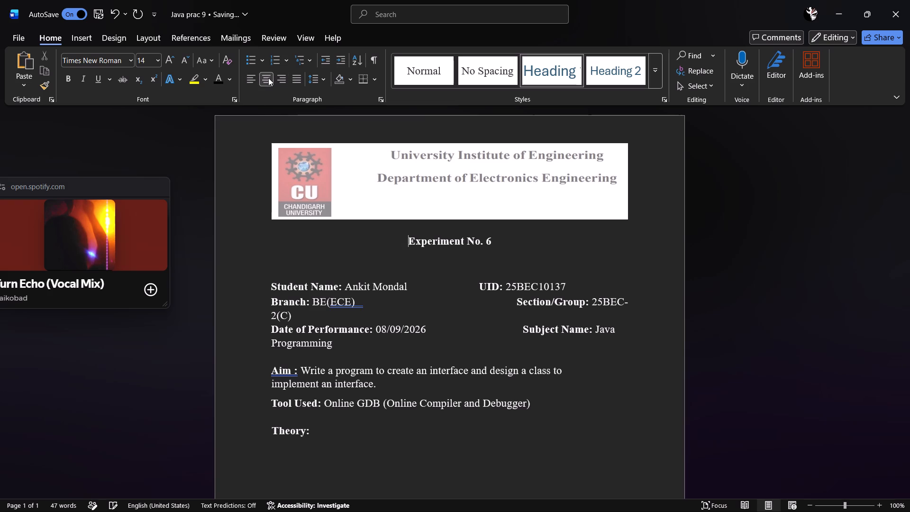
left_click(409, 247)
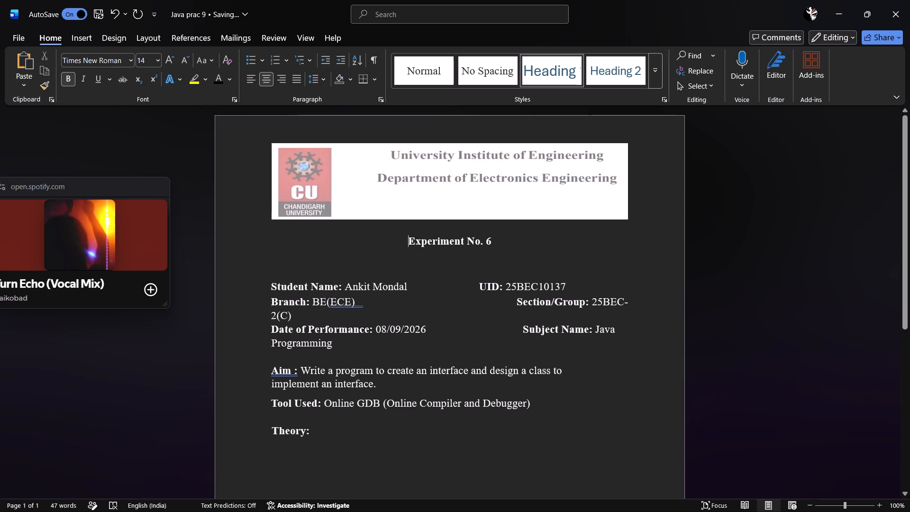
Remove spaces before "Section/Group:" so that its whole value fits on the Branch line.
left_click(513, 305)
left_click(513, 305)
left_click(516, 304)
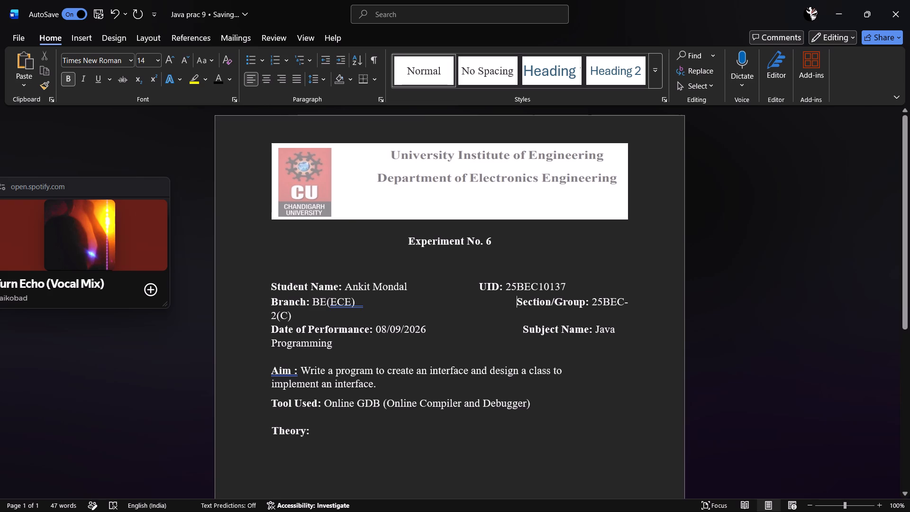
key("BackSpace")
key("BackSpace")
key("BackSpace")
key("BackSpace")
key("BackSpace")
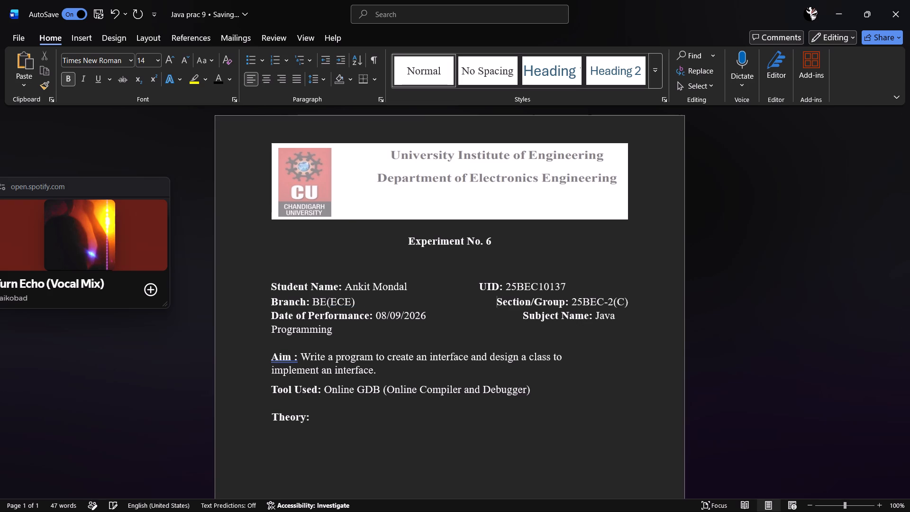
key("Left")
key("Right")
key("BackSpace")
key("BackSpace")
key("BackSpace")
Add seven spaces before "UID:" to line it up with the Section/Group label below.
left_click(503, 298)
left_click(481, 288)
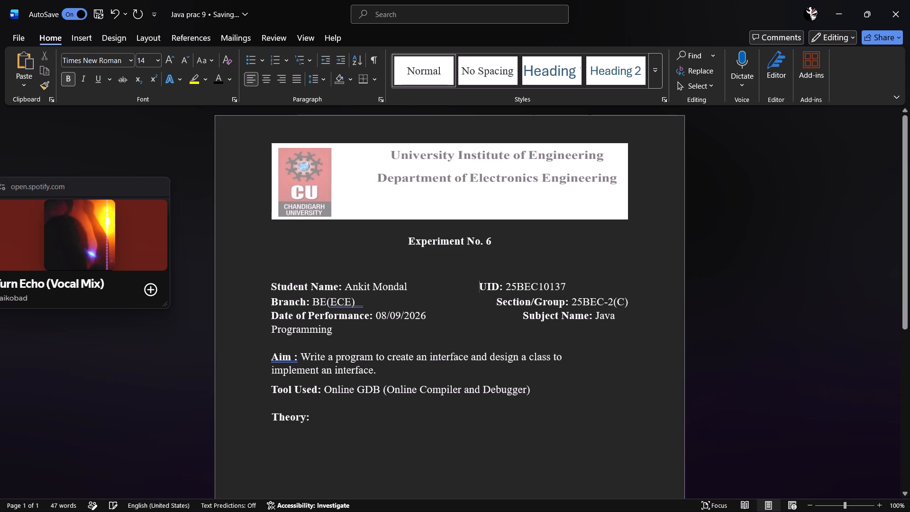
key("space")
key("space")
key("space")
key("space")
key("space")
key("space")
key("space")
Remove spaces before "Subject Name:" so that "Java Programming" fits entirely on the Date of Performance line.
left_click(522, 315)
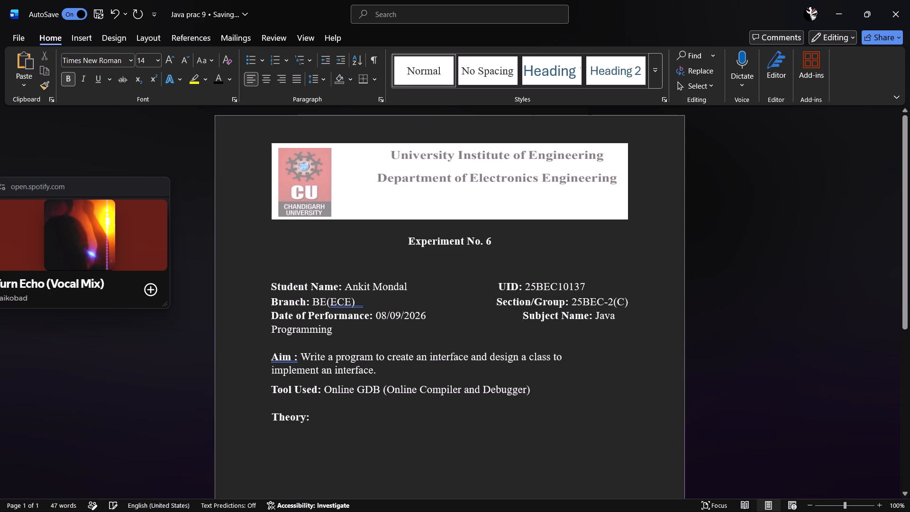
key("BackSpace")
key("BackSpace")
key("BackSpace")
key("BackSpace")
key("BackSpace")
key("BackSpace")
key("BackSpace")
key("BackSpace")
key("BackSpace")
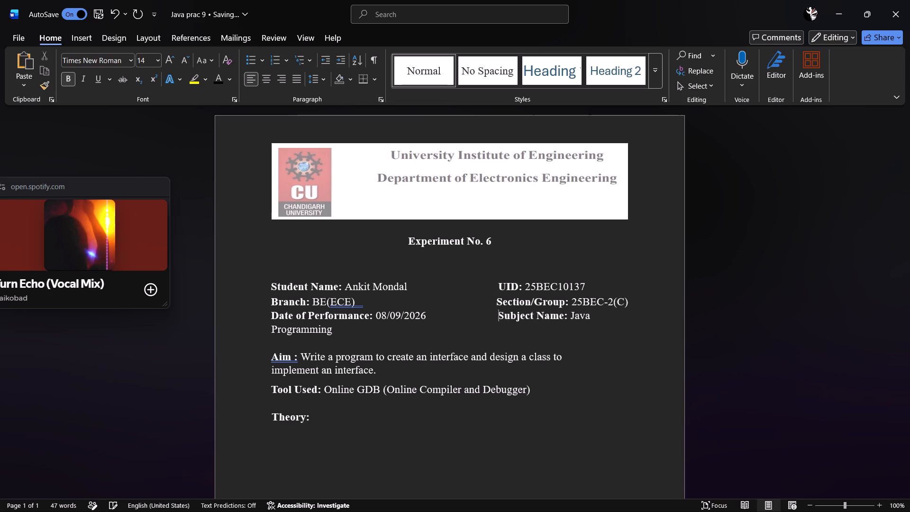
key("BackSpace")
key("BackSpace")
key("BackSpace")
key("BackSpace")
key("BackSpace")
key("BackSpace")
key("BackSpace")
key("BackSpace")
key("BackSpace")
key("BackSpace")
key("BackSpace")
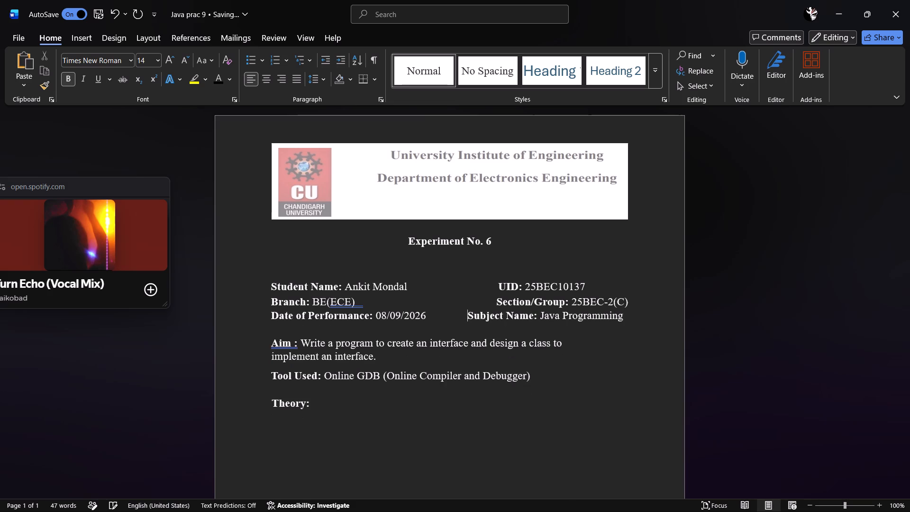
key("space")
key("space")
key("BackSpace")
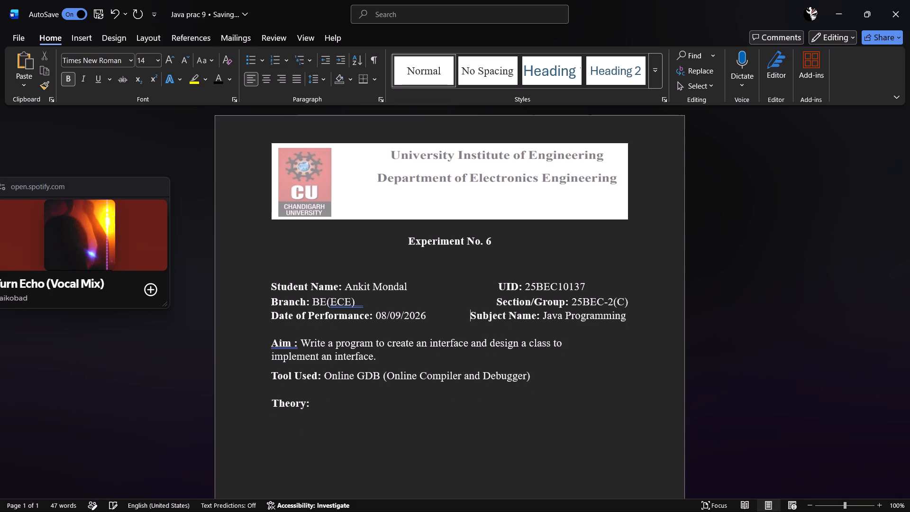
Adjust the spacing before "Section/Group:" so that it lines up with the Subject Name label below.
left_click(499, 301)
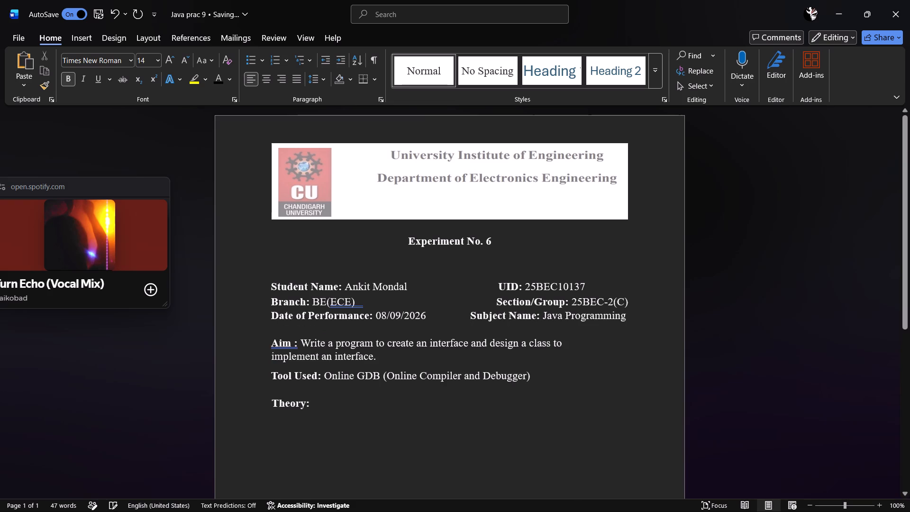
key("BackSpace")
key("BackSpace")
key("space")
key("space")
key("space")
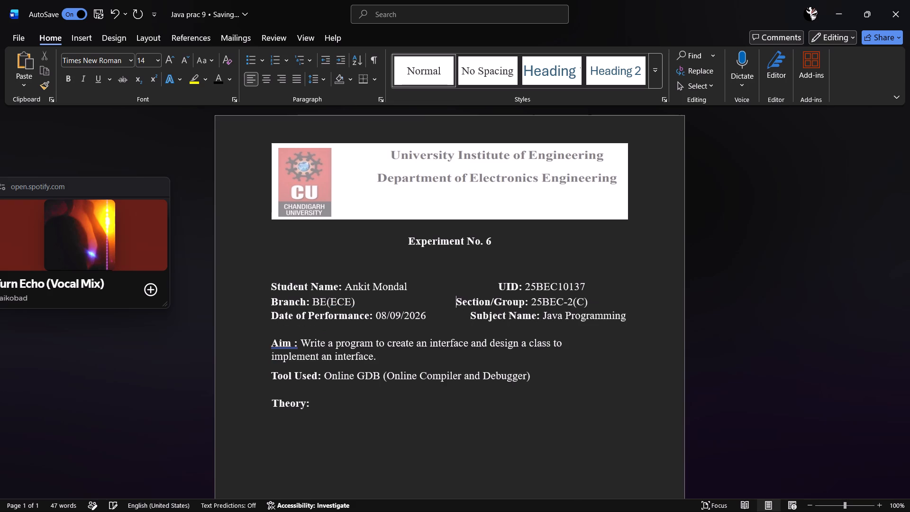
key("space")
key("space")
key("space")
key("space")
key("space")
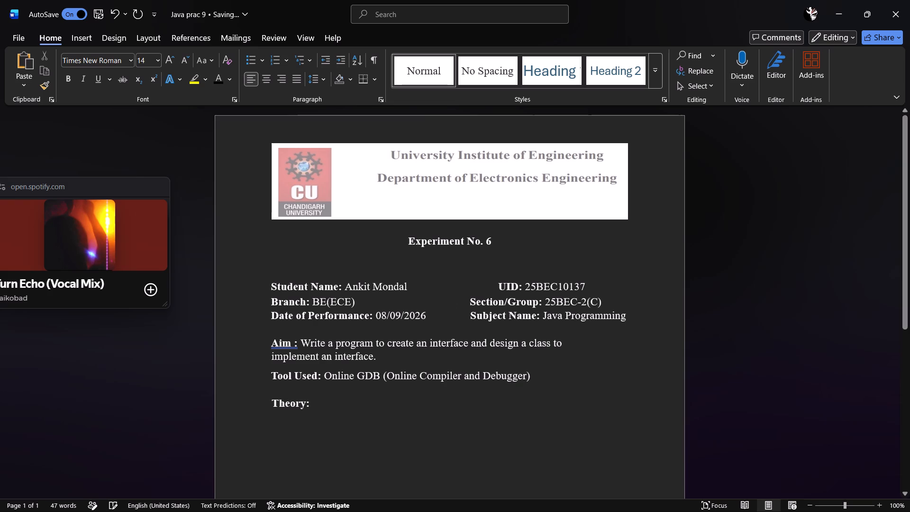
Remove spaces before "UID:" to line it up with the Section/Group and Subject Name labels.
left_click(501, 284)
key("BackSpace")
key("BackSpace")
key("BackSpace")
key("BackSpace")
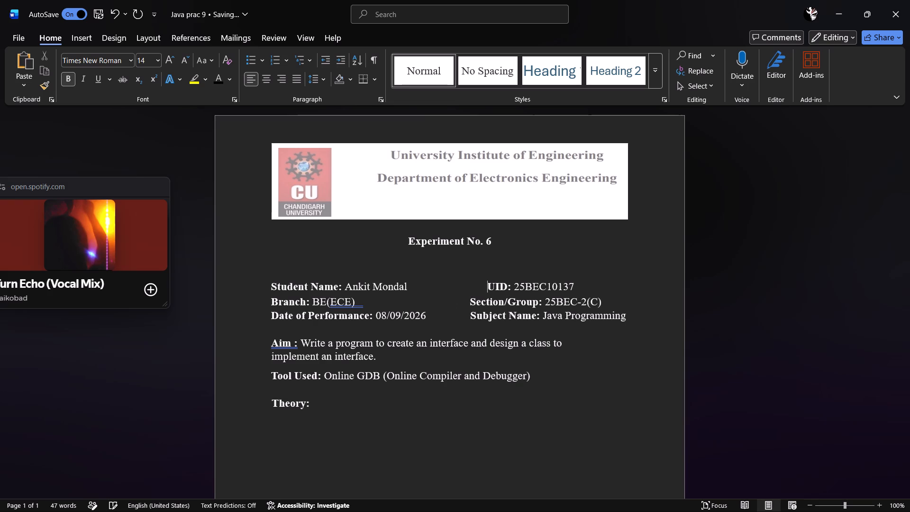
key("BackSpace")
key("BackSpace")
key("BackSpace")
key("BackSpace")
key("BackSpace")
key("BackSpace")
key("BackSpace")
key("space")
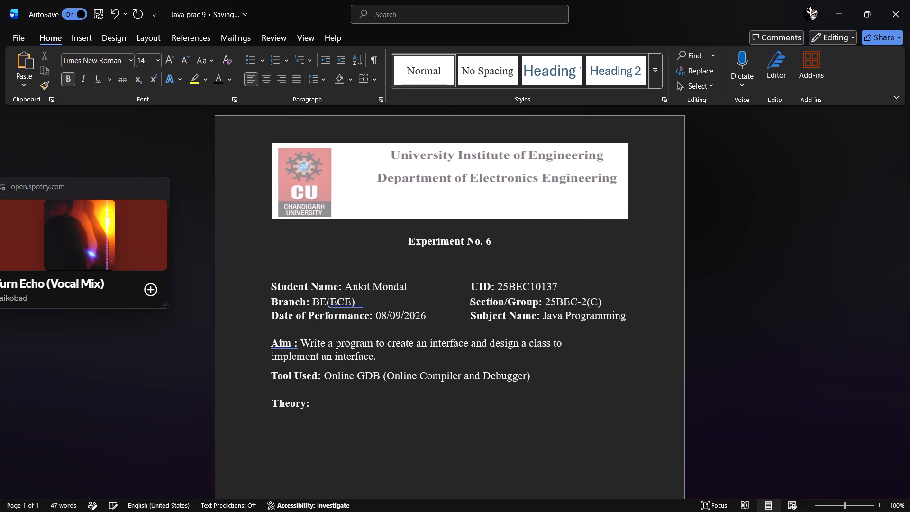
key("BackSpace")
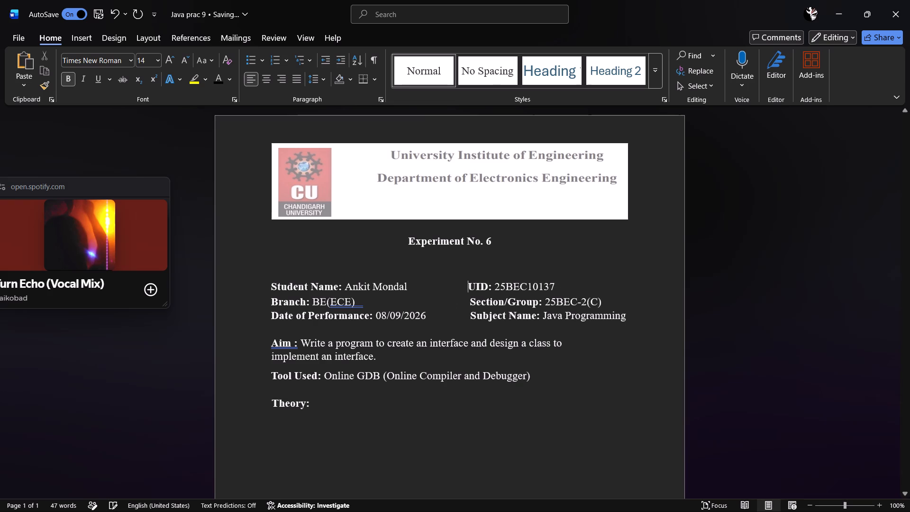
left_click(457, 295)
left_click(471, 299)
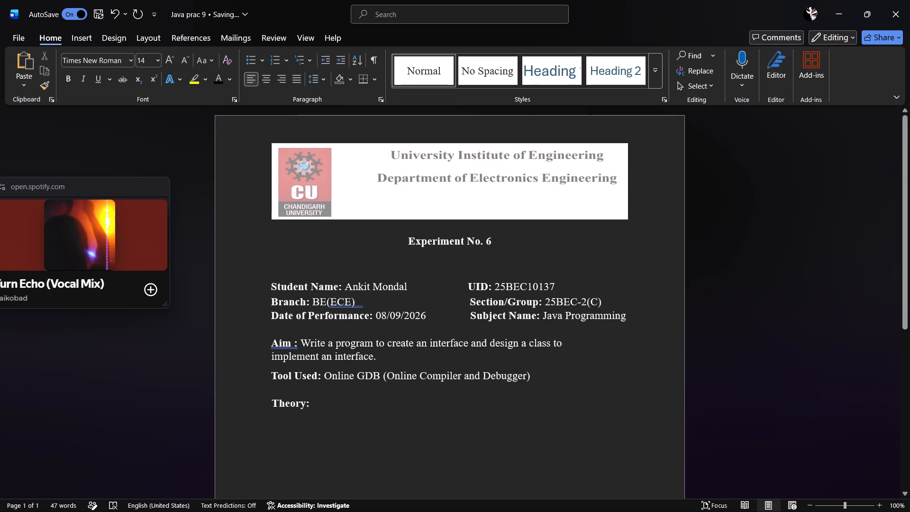
Delete the old Aim wording after "Write a program to", including its second line.
scroll(519, 265, "down", 2)
left_click(385, 321)
left_click(376, 322)
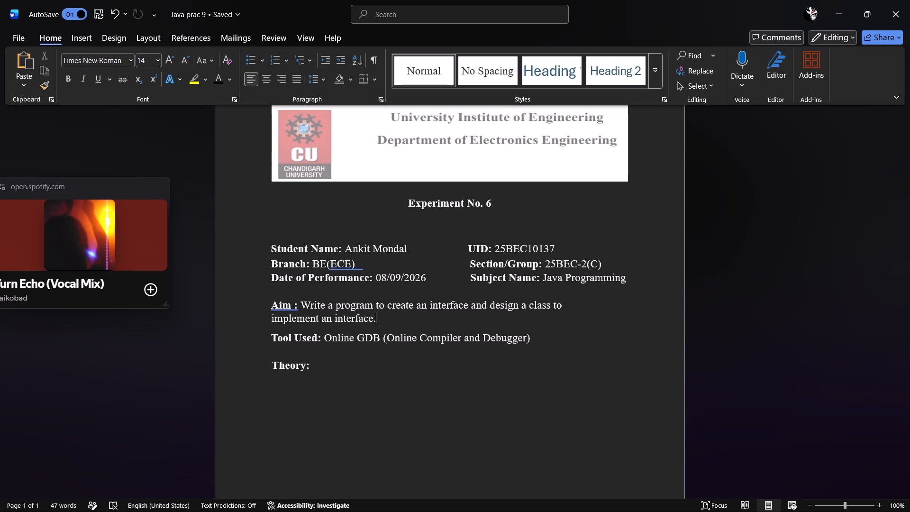
left_click_drag(377, 324, 326, 316)
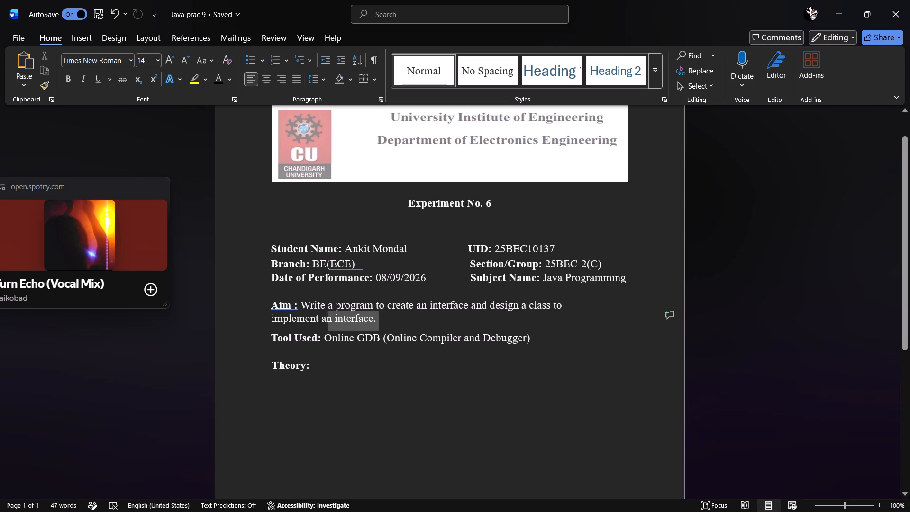
left_click_drag(326, 316, 305, 302)
left_click(323, 302)
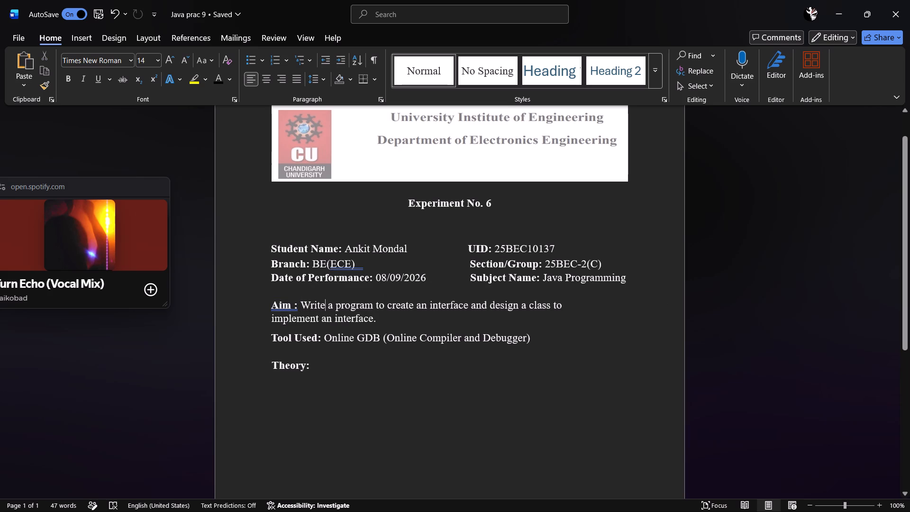
left_click_drag(384, 325, 285, 327)
key("BackSpace")
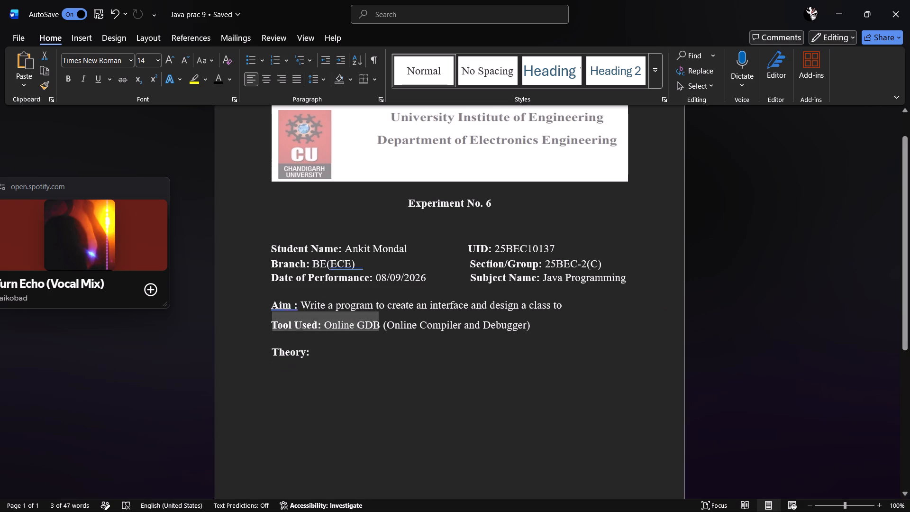
key("BackSpace")
key("BackSpace")
key("BackSpace")
key("BackSpace")
key("BackSpace")
key("BackSpace")
key("BackSpace")
key("BackSpace")
key("BackSpace")
key("BackSpace")
key("BackSpace")
key("BackSpace")
key("BackSpace")
key("BackSpace")
key("BackSpace")
key("BackSpace")
key("BackSpace")
key("BackSpace")
key("BackSpace")
key("BackSpace")
key("BackSpace")
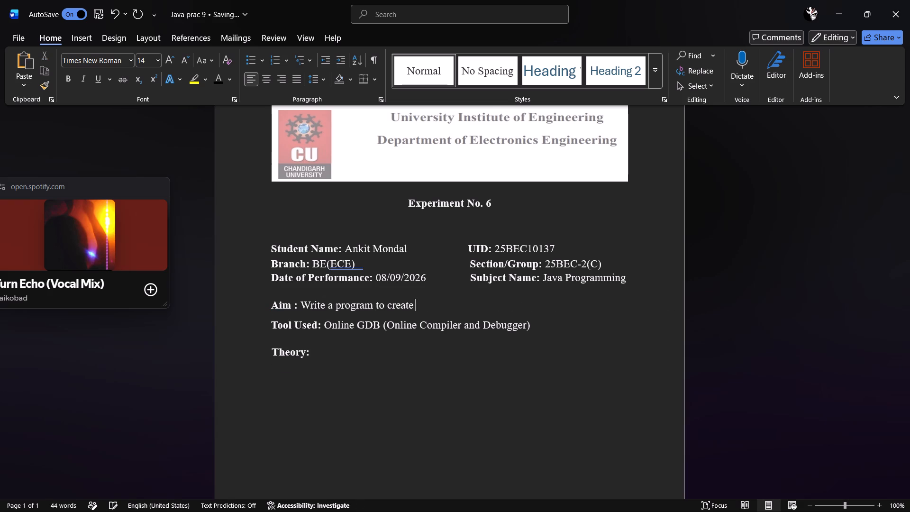
key("BackSpace")
key("BackSpace")
key("BackSpace")
key("BackSpace")
key("BackSpace")
key("BackSpace")
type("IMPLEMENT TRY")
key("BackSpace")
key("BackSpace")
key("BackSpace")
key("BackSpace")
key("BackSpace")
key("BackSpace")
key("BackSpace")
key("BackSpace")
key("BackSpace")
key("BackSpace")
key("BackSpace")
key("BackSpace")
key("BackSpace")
Complete the Aim sentence with "implement try catch method" in lowercase.
key("p")
key("BackSpace")
type("MPLEMT")
key("BackSpace")
key("BackSpace")
key("BackSpace")
key("BackSpace")
key("BackSpace")
type("ment")
key("BackSpace")
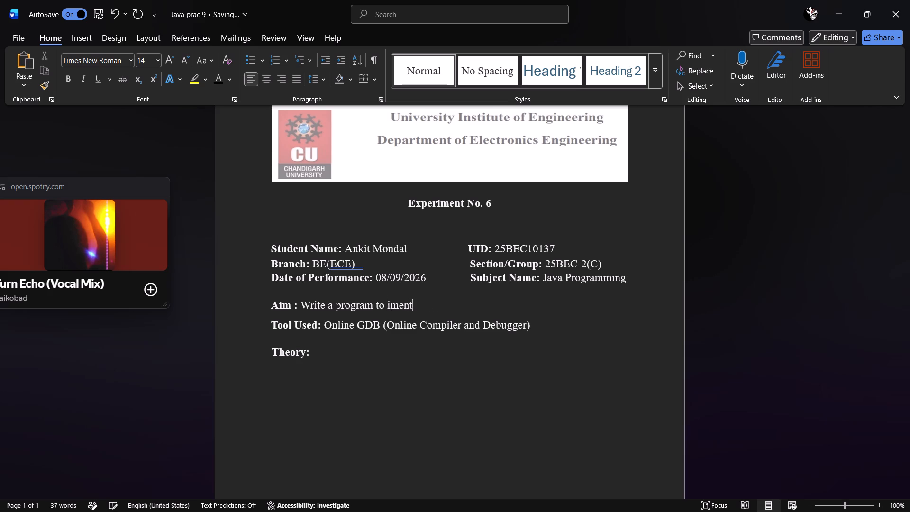
key("BackSpace")
key("BackSpace")
type("plement")
key("space")
type("try catch")
key("space")
type("method")
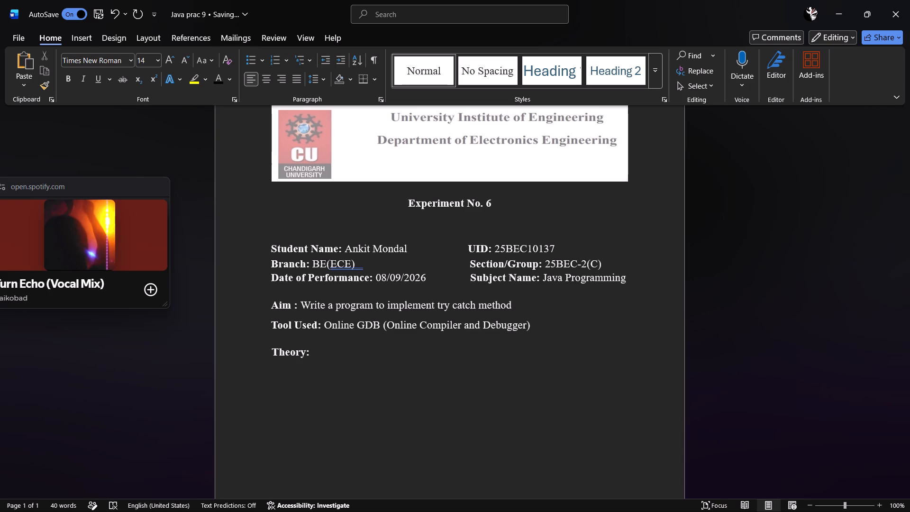
Insert "and" between "try" and "catch" in the Aim sentence, and return to the end of the line.
key("Left")
key("Left")
key("Left")
key("Left")
key("Left")
key("Left")
key("Left")
key("Left")
key("Left")
key("Left")
key("Left")
key("Left")
type("and")
key("space")
key("Right")
key("Right")
key("Right")
key("Right")
key("Right")
key("Right")
key("Right")
key("Right")
key("Right")
key("Right")
key("Right")
key("Right")
key("Right")
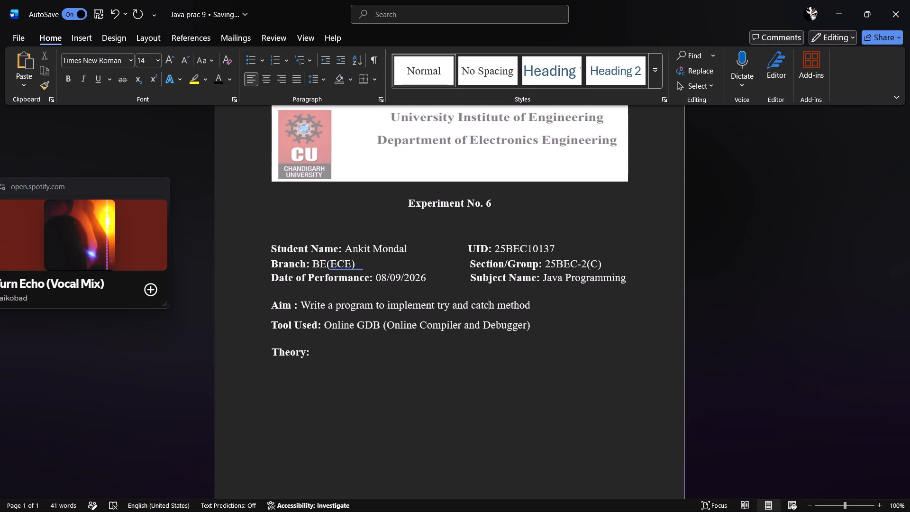
key("Right")
key("Left")
key("Left")
key("Left")
key("space")
key("BackSpace")
key("Right")
key("Right")
key("Left")
Extend the Aim sentence with "to handle exception" after "try and catch method".
key("space")
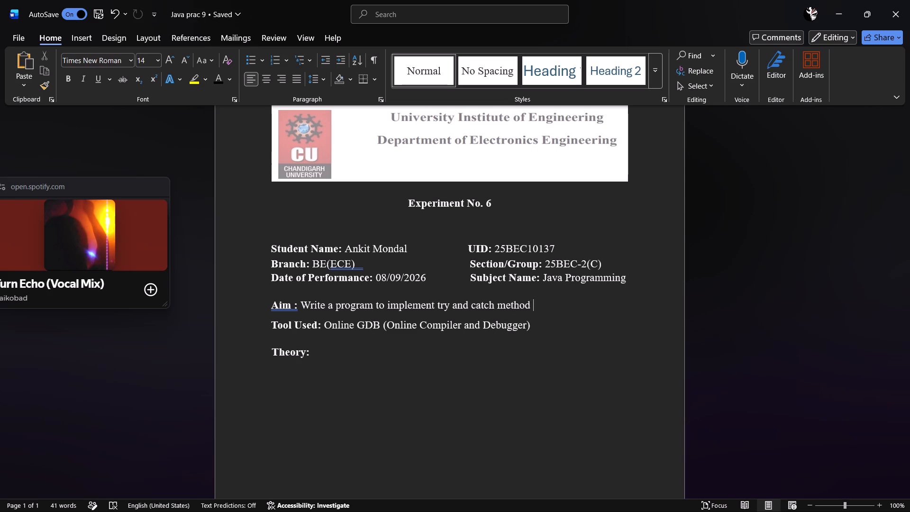
type("to hang")
key("BackSpace")
type("dle")
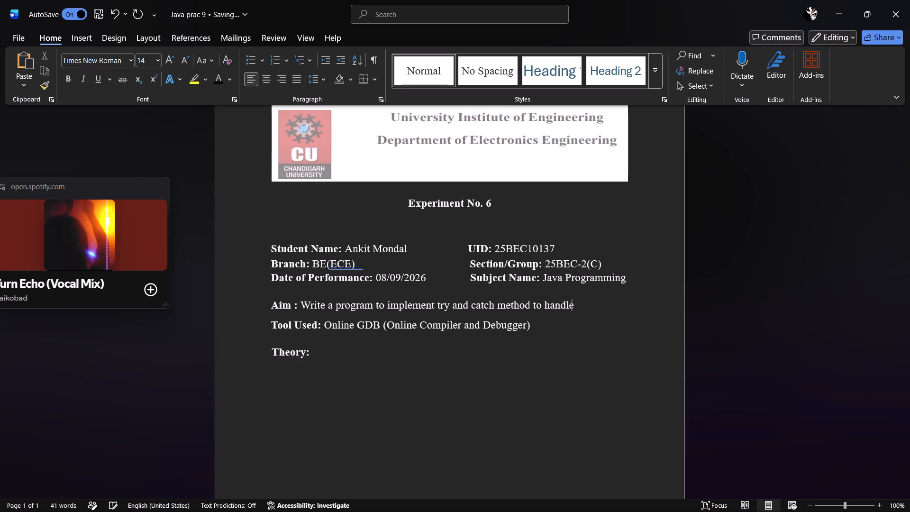
key("space")
type("exception")
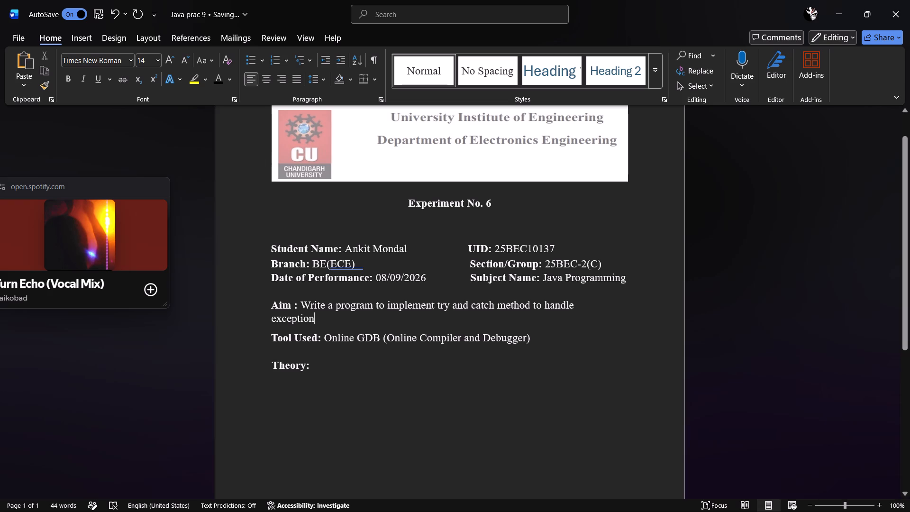
Add a new line directly below the Theory heading.
left_click(326, 376)
left_click(320, 375)
key("Return")
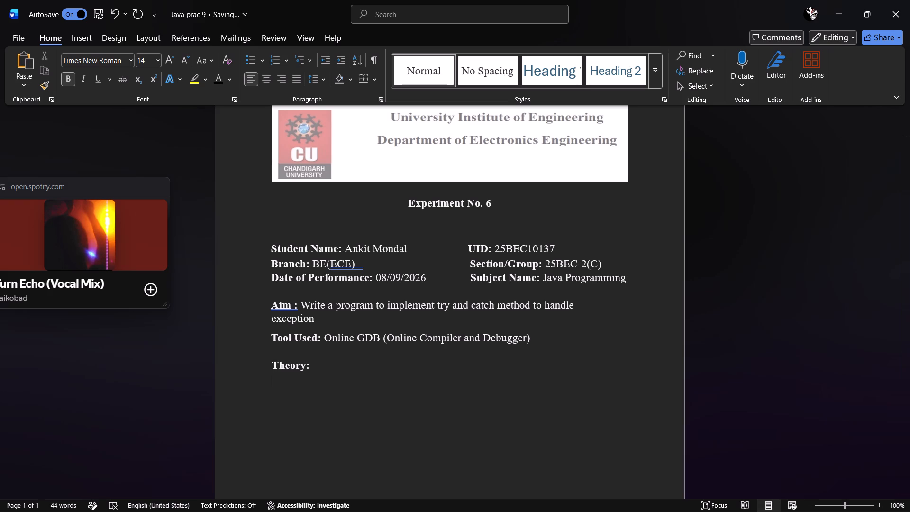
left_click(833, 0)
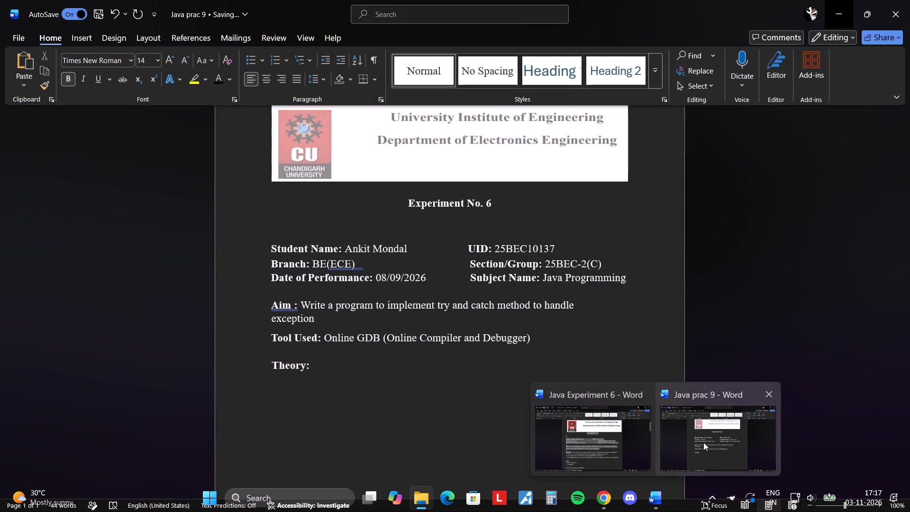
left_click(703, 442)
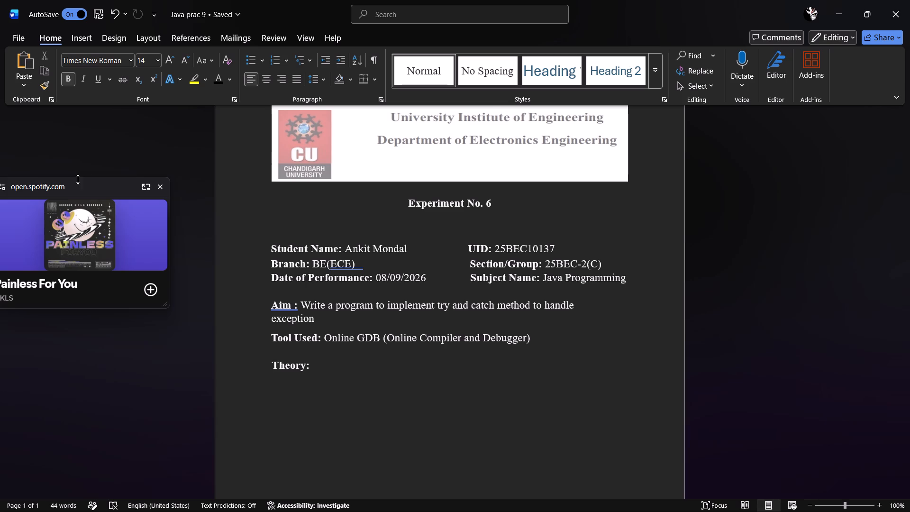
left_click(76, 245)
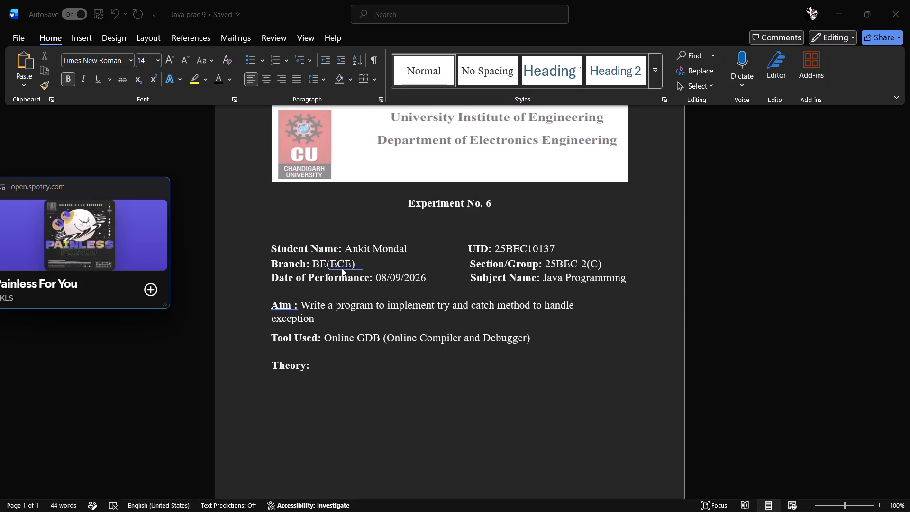
Remove the extra spaces after "BE(ECE)" in the Branch line.
left_click(342, 268)
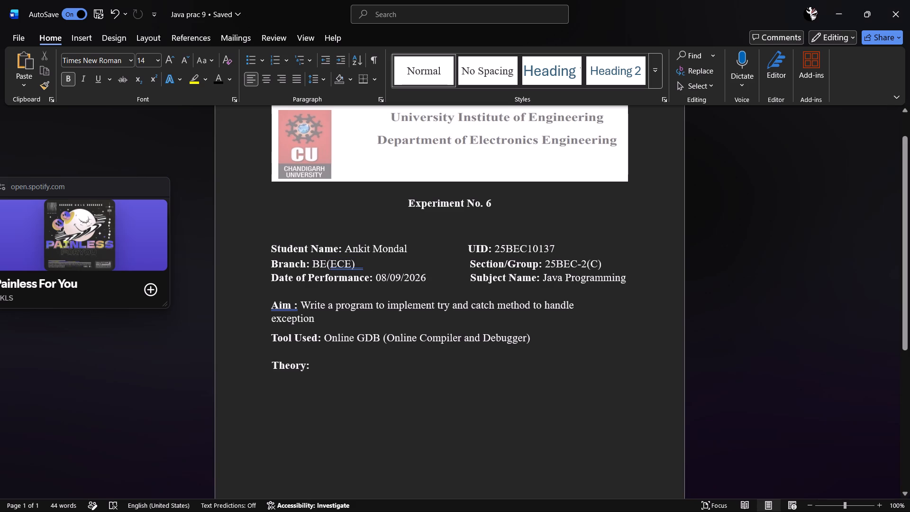
left_click(345, 266)
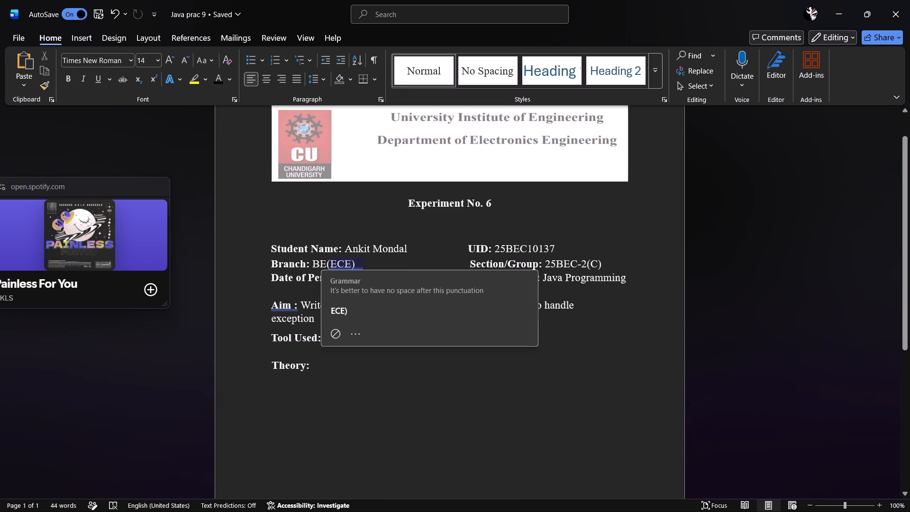
left_click(364, 261)
left_click(359, 265)
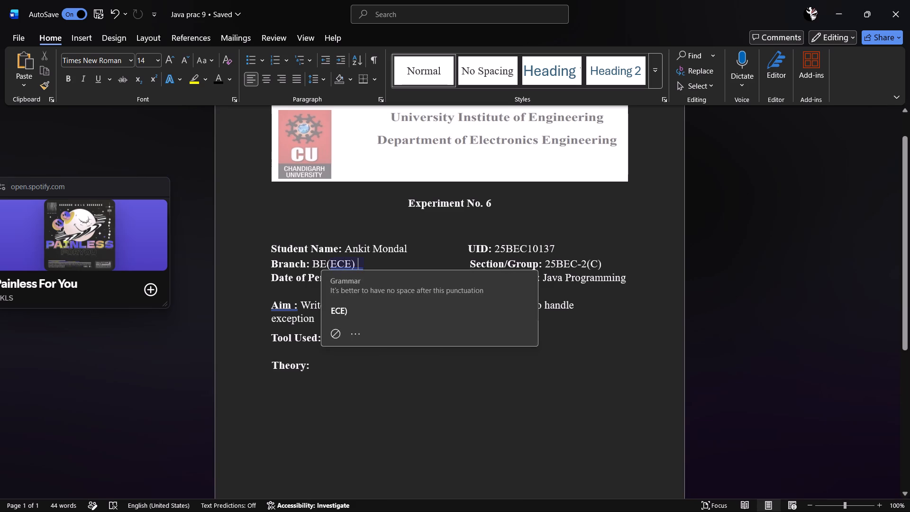
left_click(362, 265)
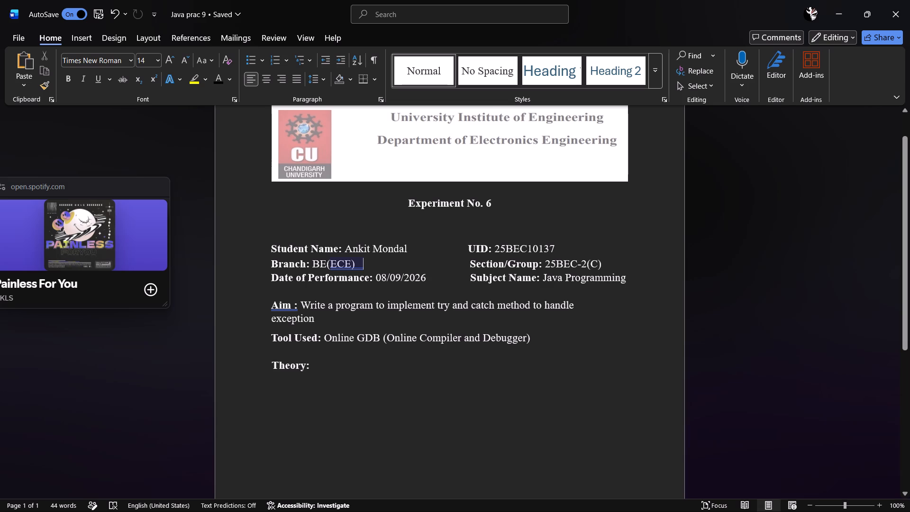
key("BackSpace")
key("BackSpace")
key("BackSpace")
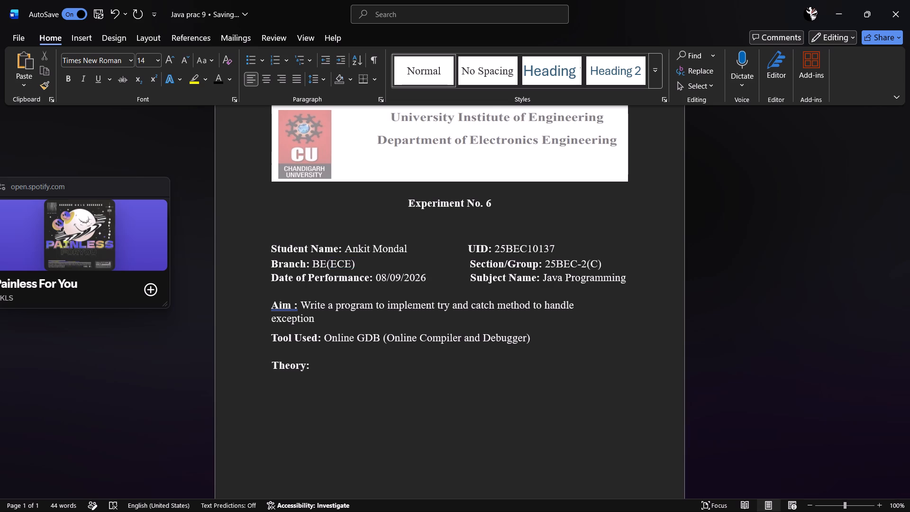
Accept the grammar correction that removes the space before the colon in the Aim label.
left_click(284, 308)
left_click(278, 351)
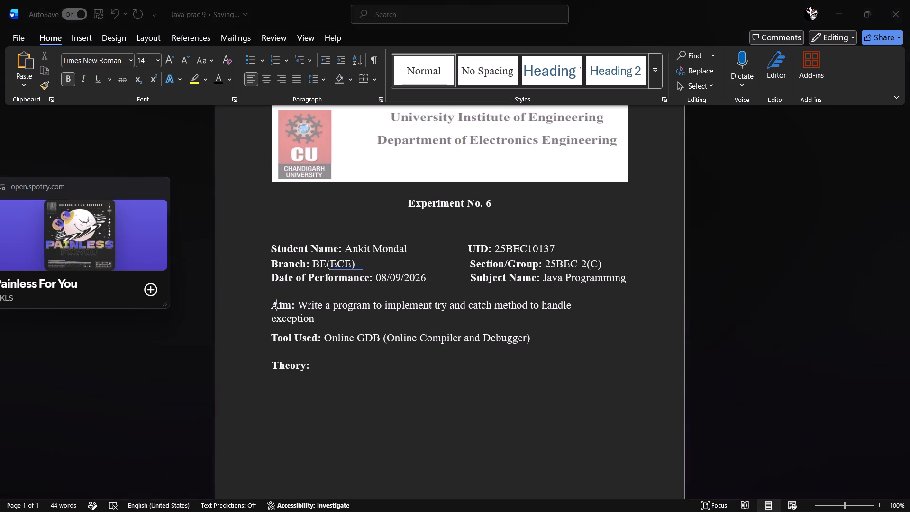
Insert another line break right after the Theory heading.
left_click(321, 368)
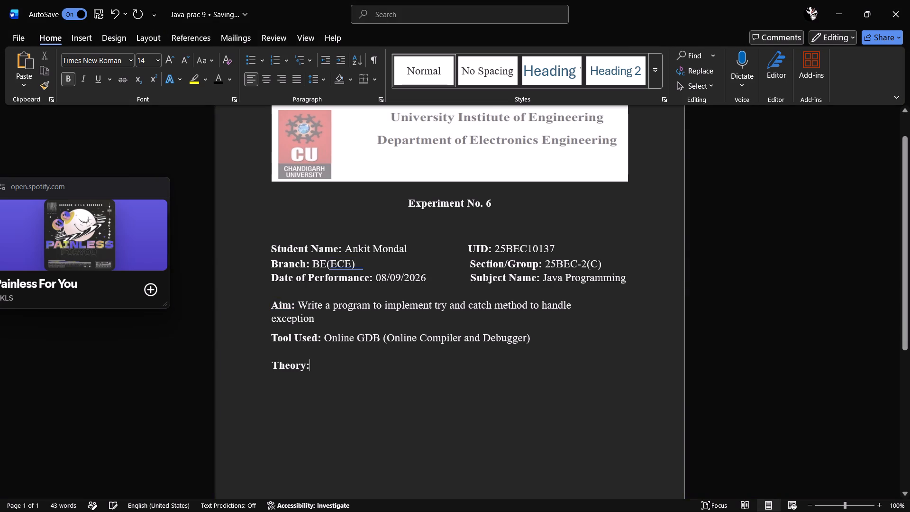
key("Return")
scroll(349, 366, "down", 1)
left_click(599, 501)
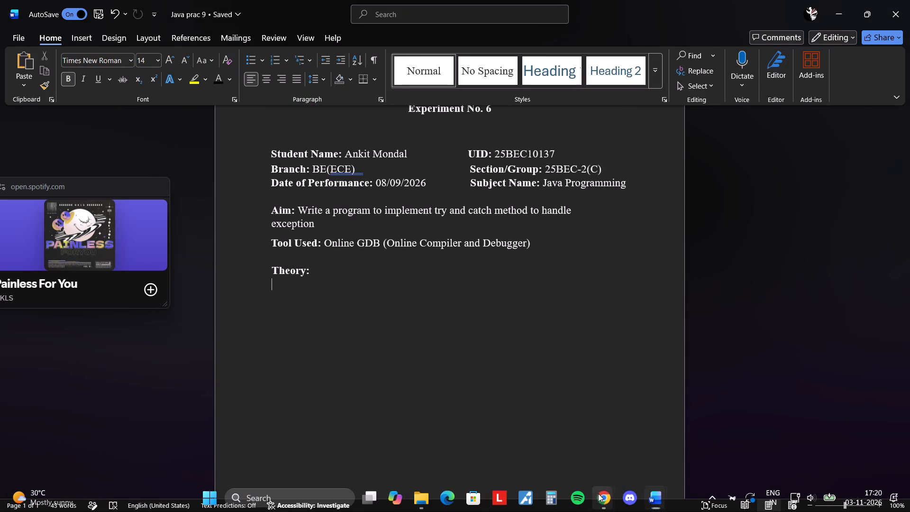
left_click(572, 455)
left_click(672, 0)
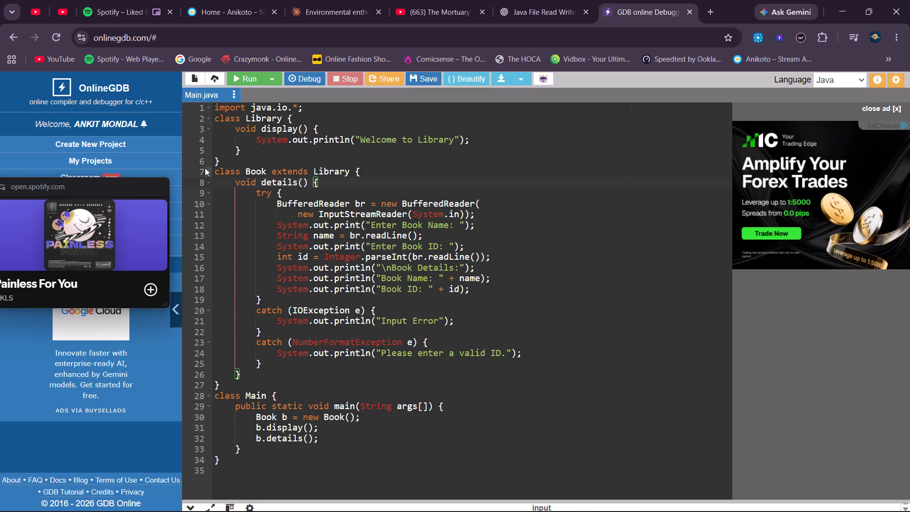
Switch to the Java prac 9 document in Word and paste the copied paragraphs below the Theory heading.
left_click(844, 0)
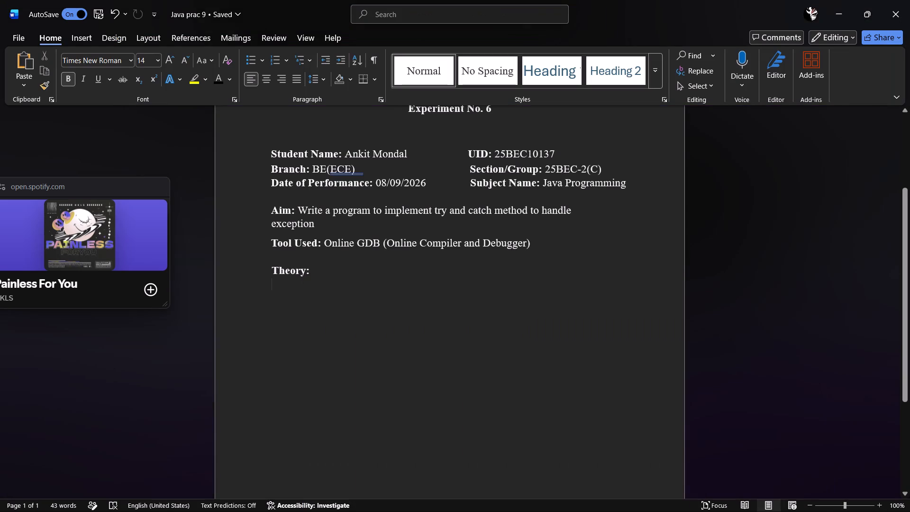
key("ctrl+v")
Set the font size of both pasted Theory paragraphs to 12.
left_click_drag(272, 275, 333, 305)
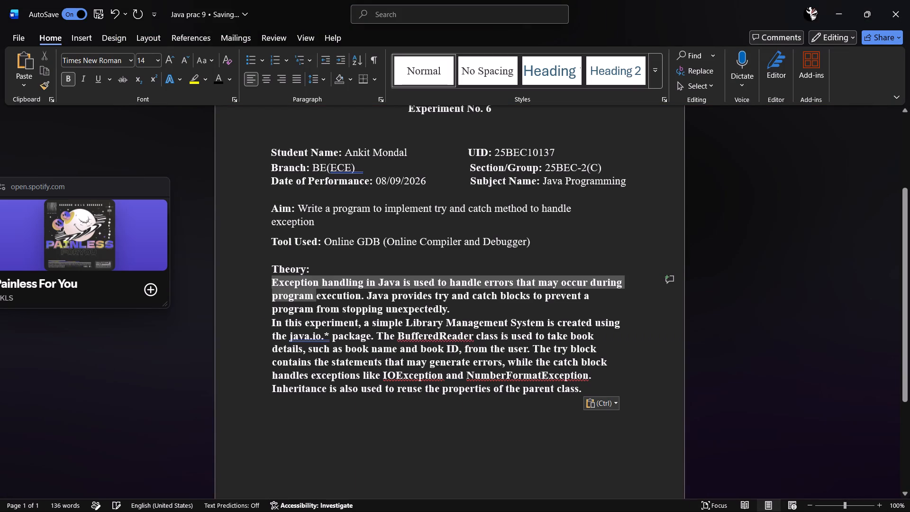
left_click_drag(333, 305, 591, 389)
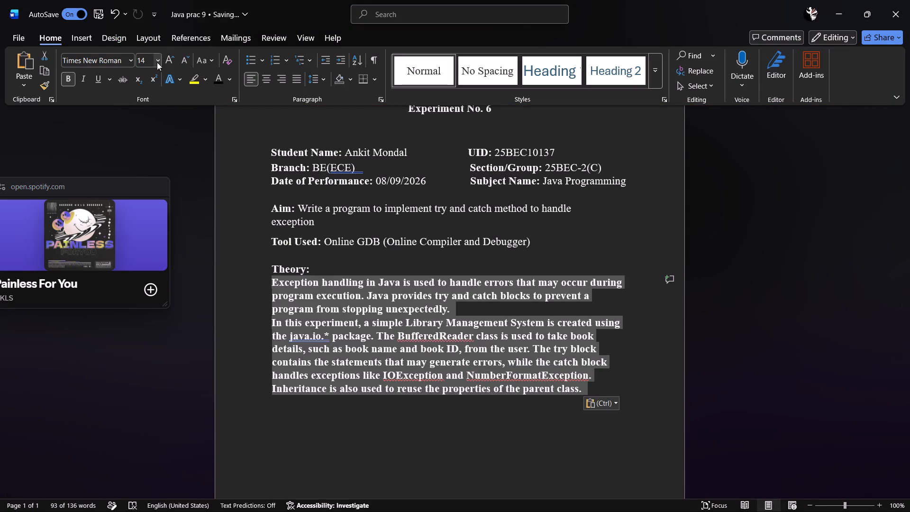
left_click(156, 62)
left_click(150, 128)
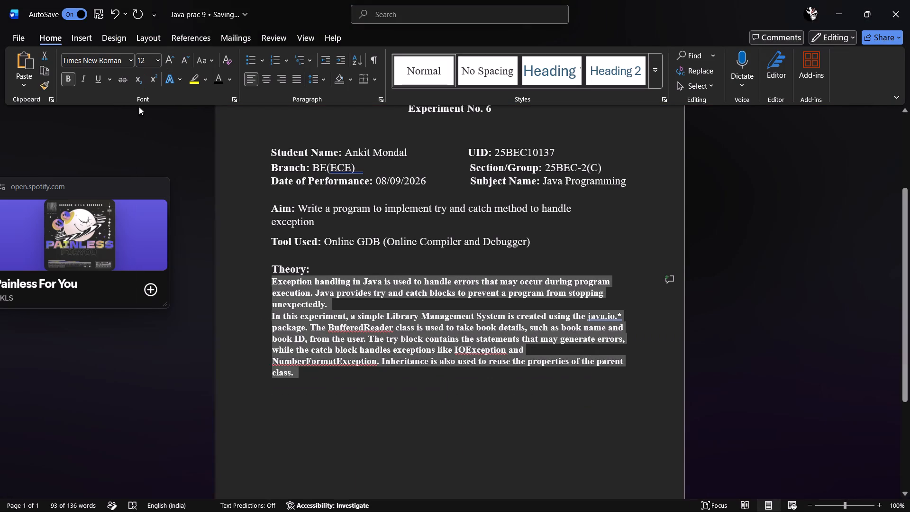
Remove the bold formatting from both pasted Theory paragraphs.
left_click(69, 89)
left_click(69, 83)
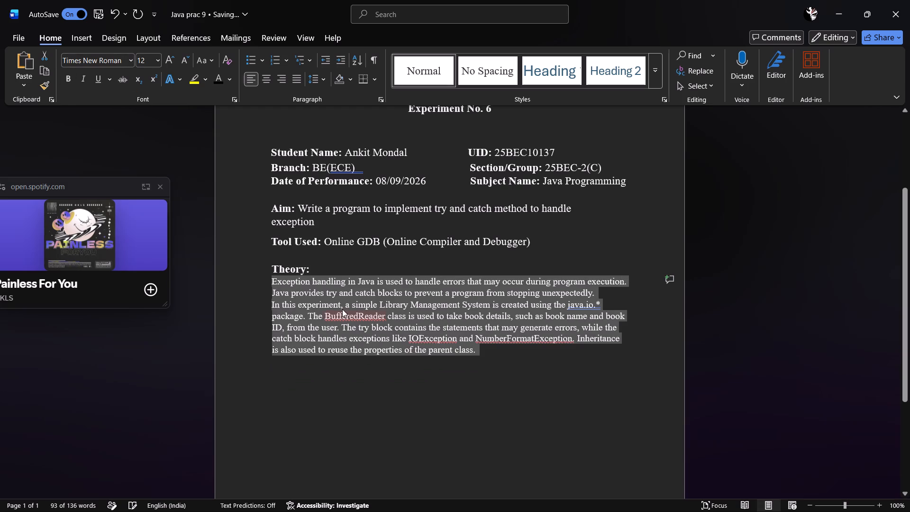
left_click(342, 309)
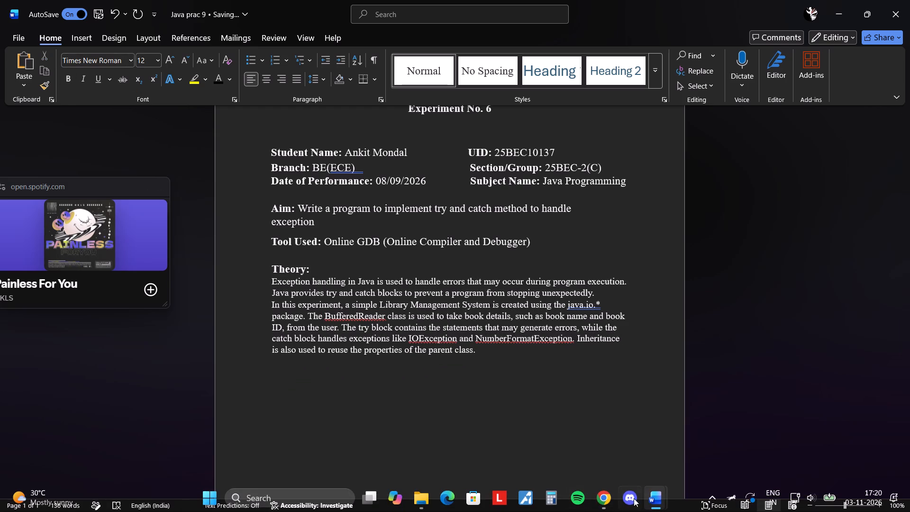
Set the font size of both Theory paragraphs to 14.
left_click(540, 314)
left_click_drag(483, 358, 364, 338)
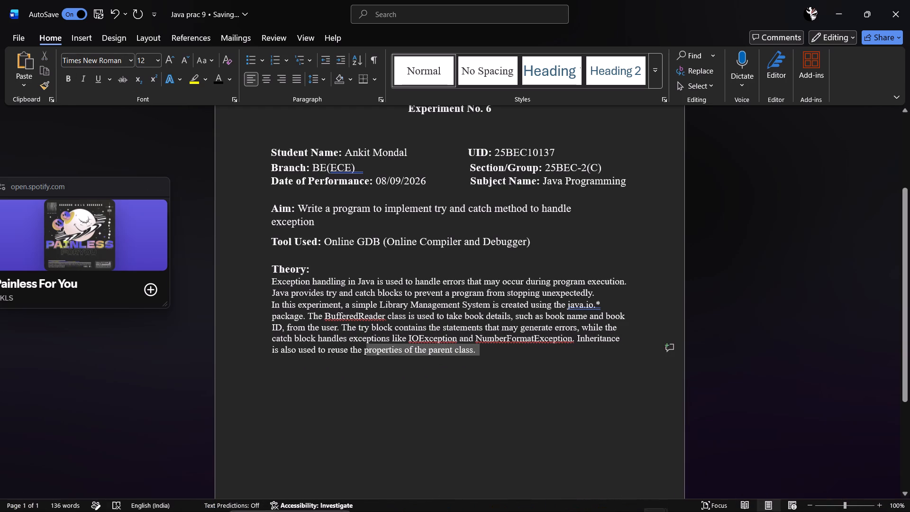
left_click_drag(364, 338, 272, 279)
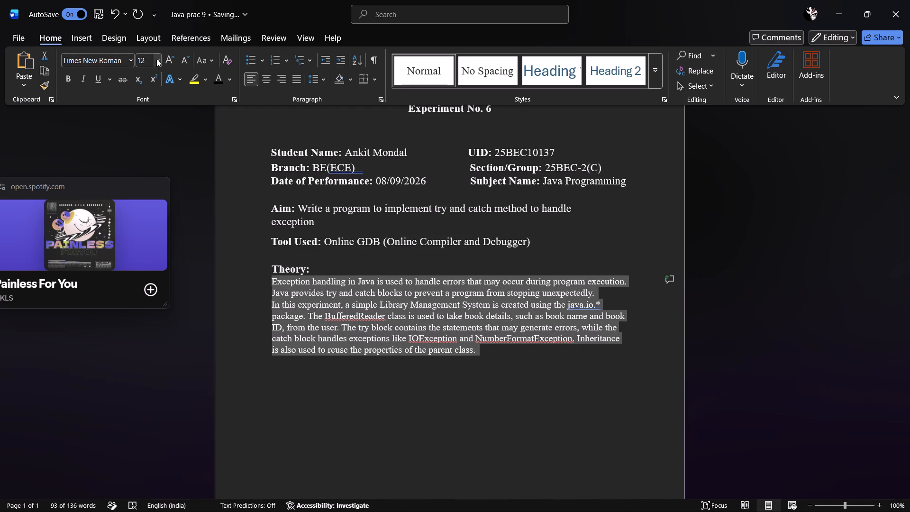
left_click(156, 59)
left_click(149, 141)
left_click(364, 318)
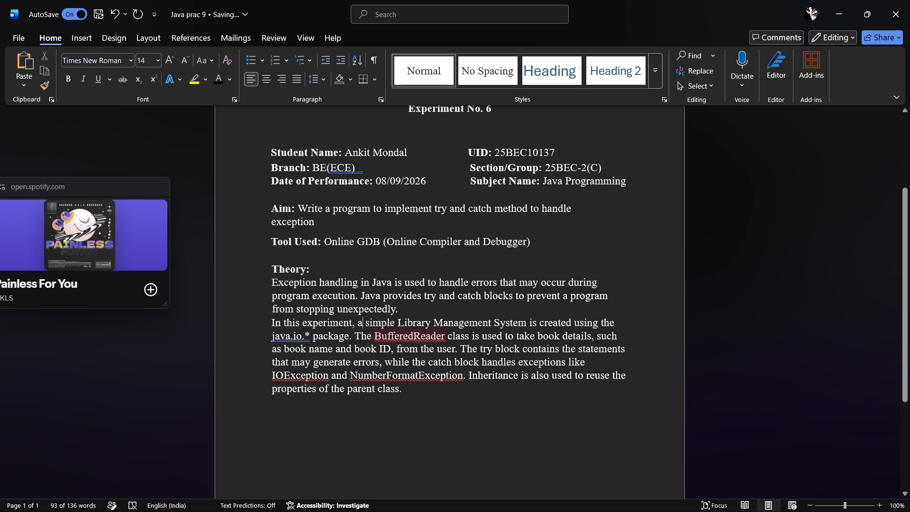
Add a bold "Code:" heading below the Theory paragraphs, followed by a new empty line.
scroll(428, 335, "down", 1)
scroll(344, 315, "down", 5)
left_click(366, 313)
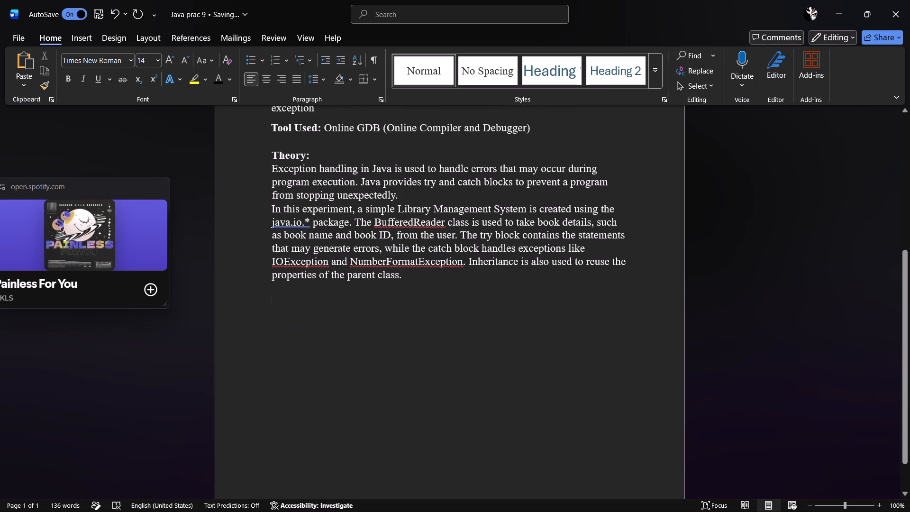
type("ode")
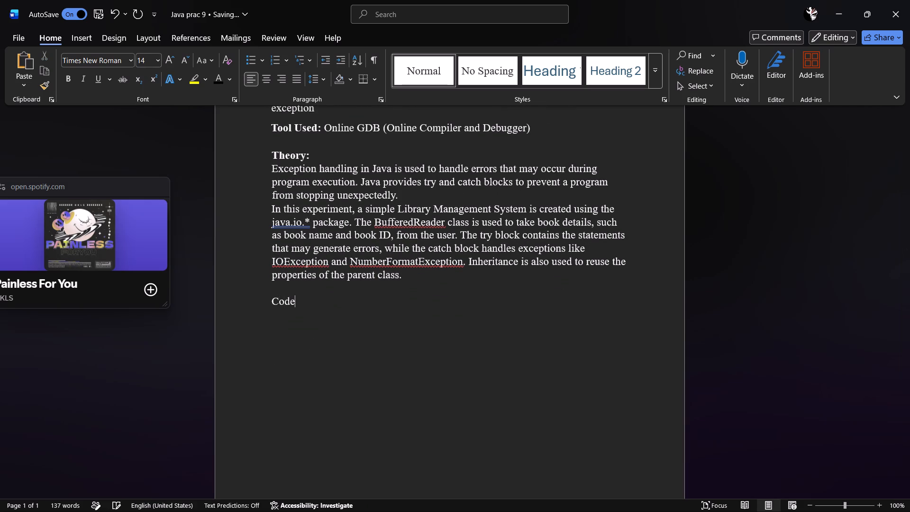
key("shift+colon")
left_click_drag(323, 302, 263, 306)
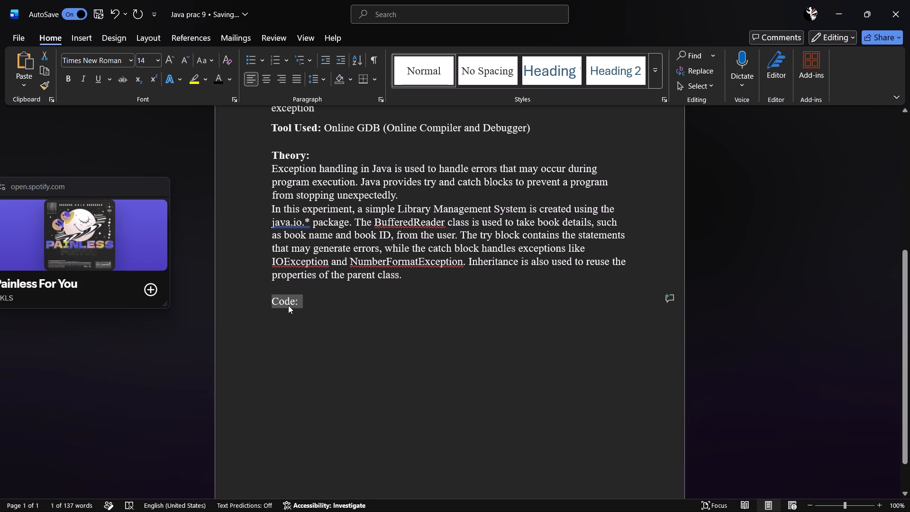
left_click(287, 303)
left_click_drag(298, 300, 253, 300)
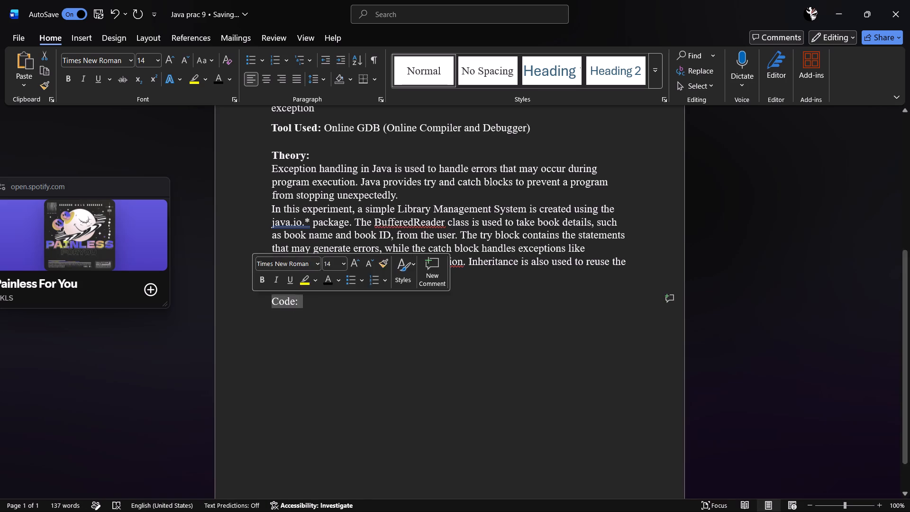
left_click(68, 79)
left_click(313, 305)
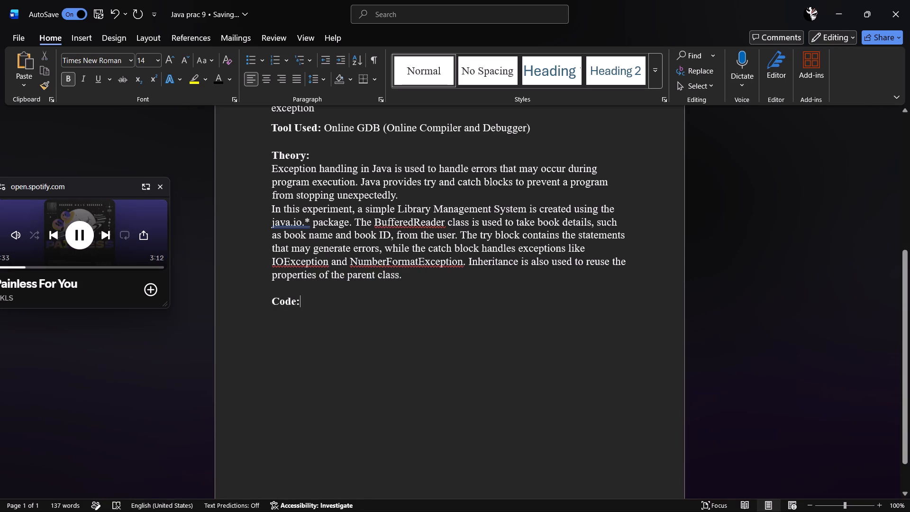
key("Return")
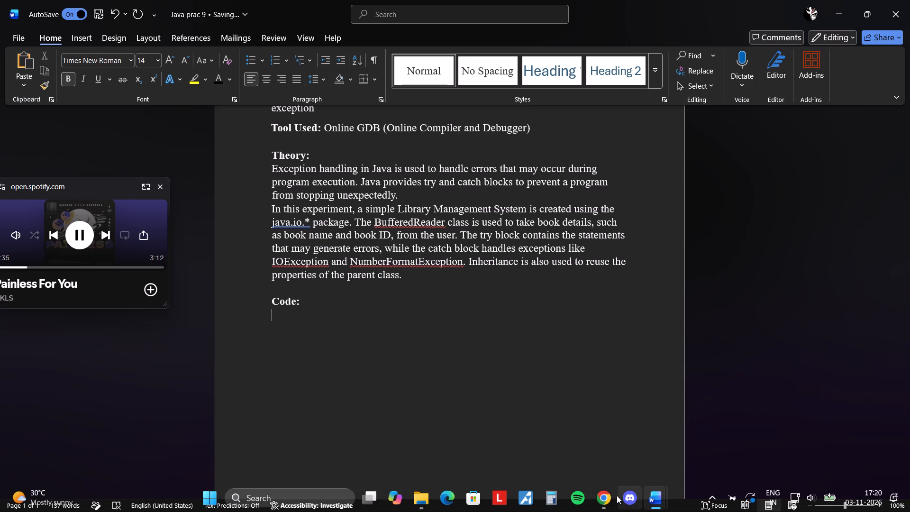
Copy the entire Java Library and Book program from OnlineGDB and paste it below the Code heading in the Word document.
left_click(577, 430)
left_click(374, 329)
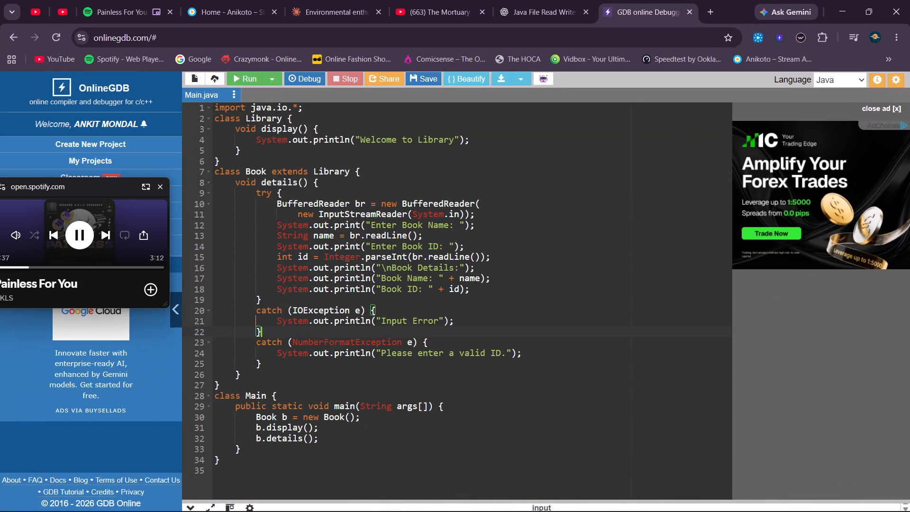
key("ctrl+a")
key("ctrl+c")
key("ctrl+c")
key("ctrl+c")
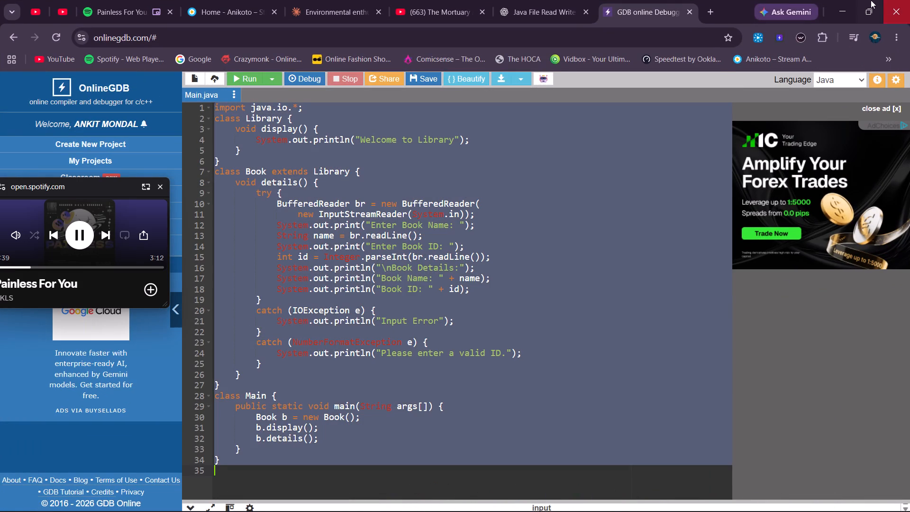
left_click(845, 0)
key("ctrl+v")
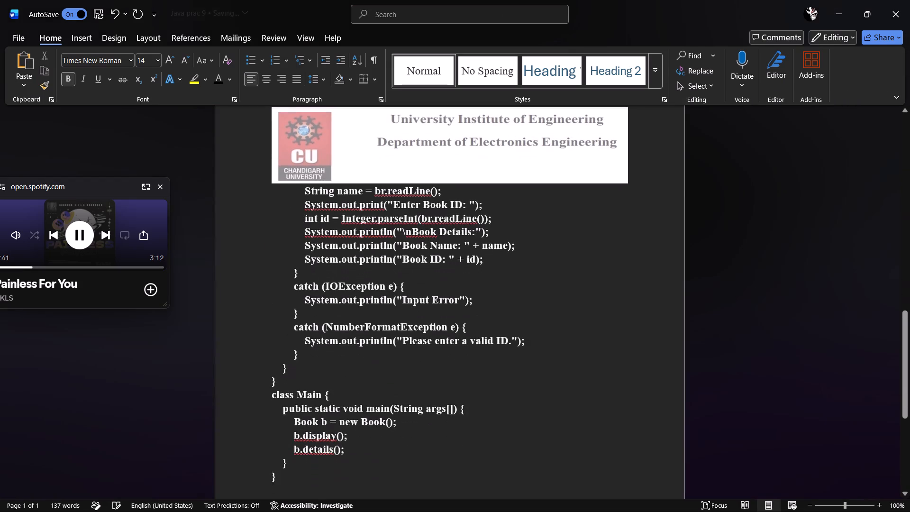
Remove the bold formatting from the whole pasted program, leaving out the Code heading.
left_click_drag(280, 481, 254, 452)
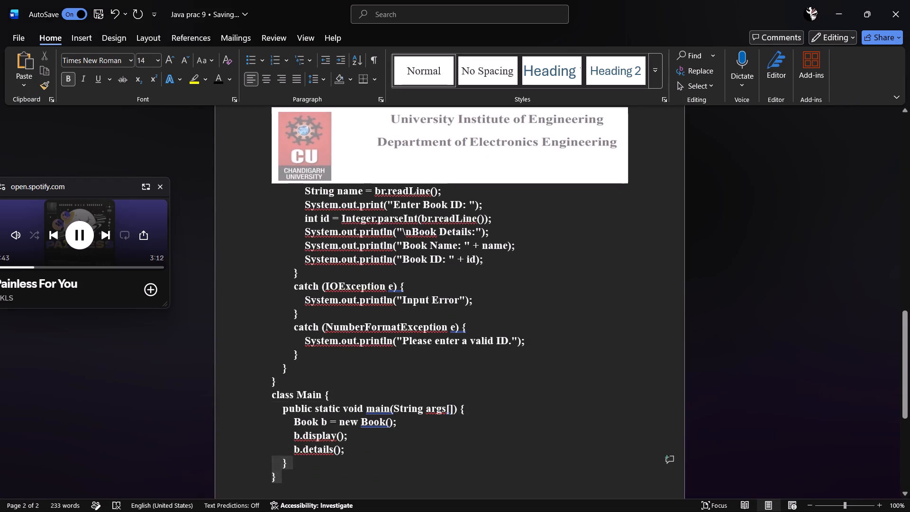
left_click_drag(254, 452, 243, 281)
scroll(223, 272, "up", 20)
scroll(223, 272, "up", 2)
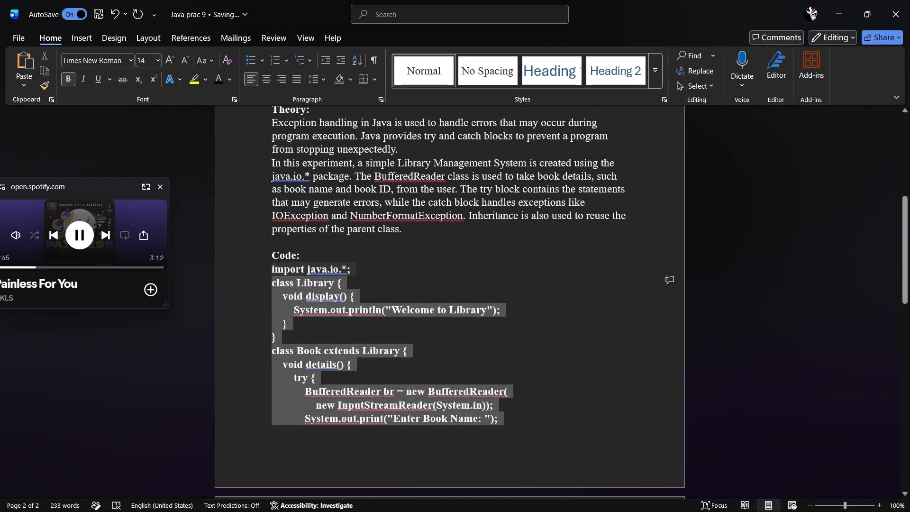
left_click_drag(243, 281, 241, 274)
left_click(60, 73)
left_click(62, 73)
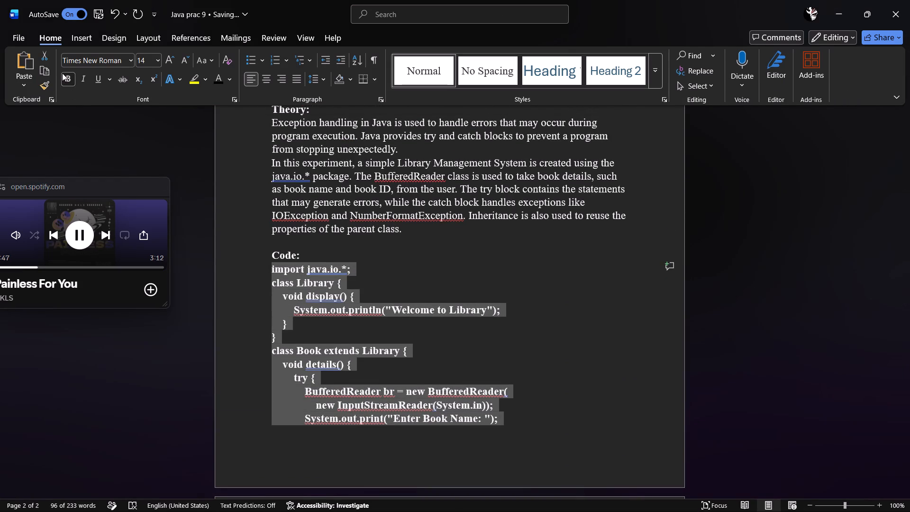
left_click(297, 317)
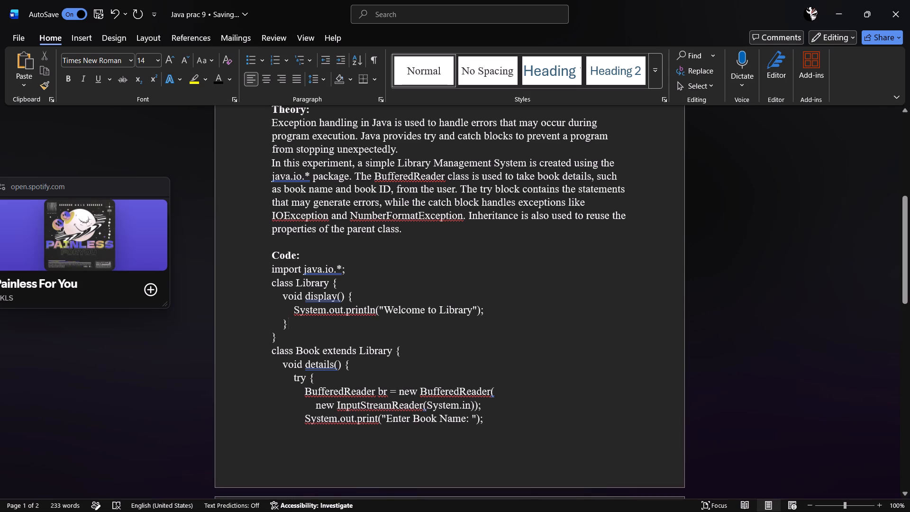
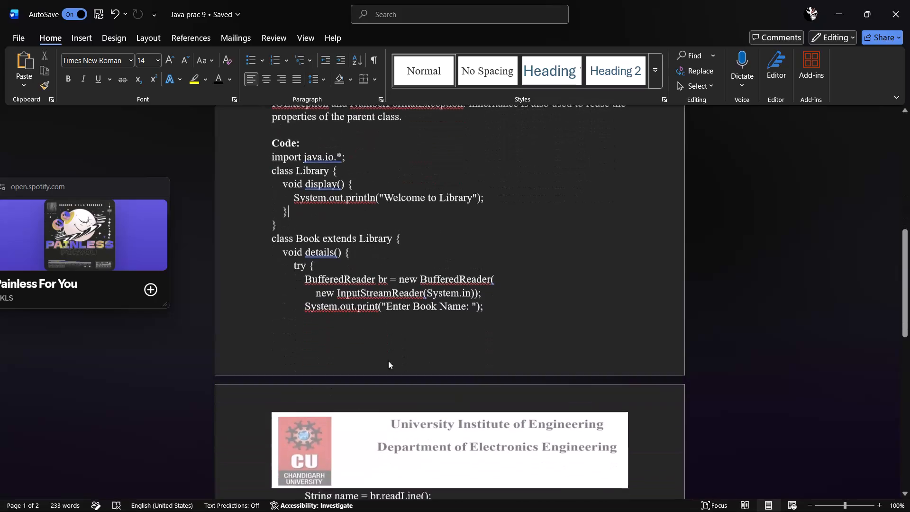
Add a bold "Input:" heading one blank line below the end of the program, followed by a new empty line.
scroll(388, 361, "down", 12)
scroll(387, 378, "down", 19)
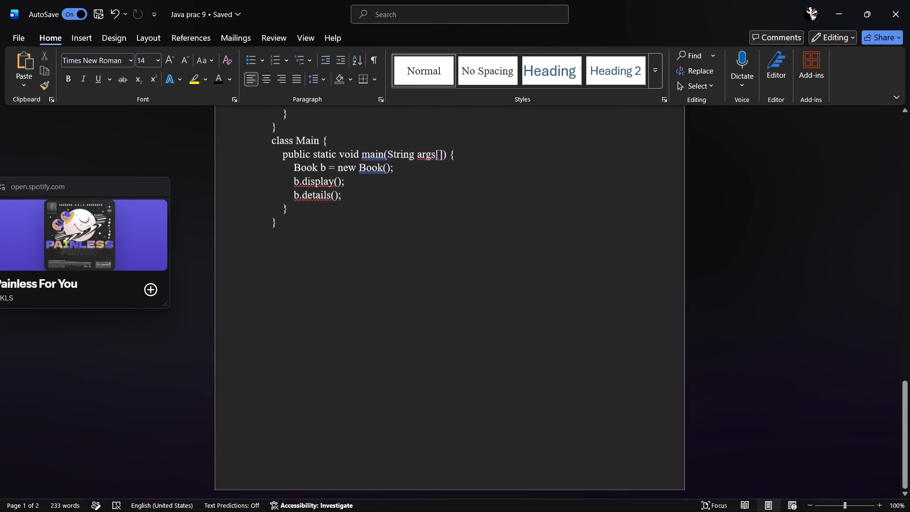
left_click(279, 228)
key("Return")
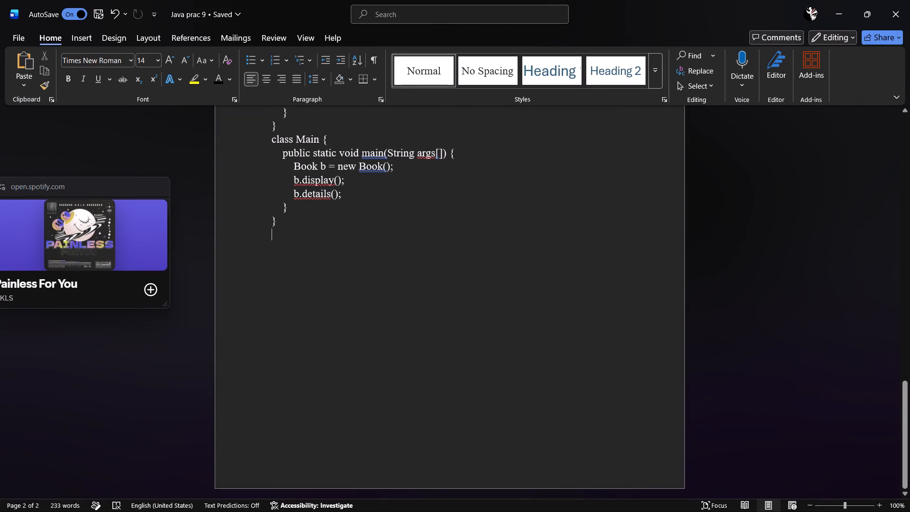
key("Return")
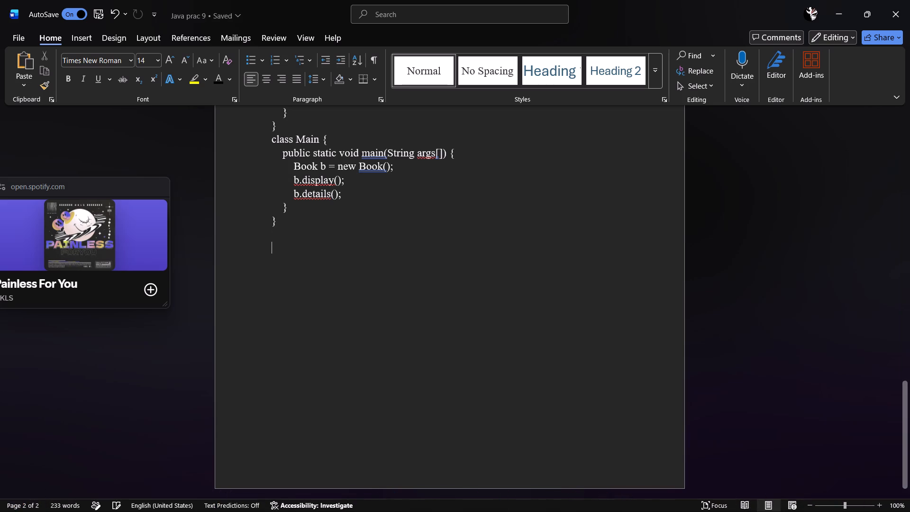
key("i")
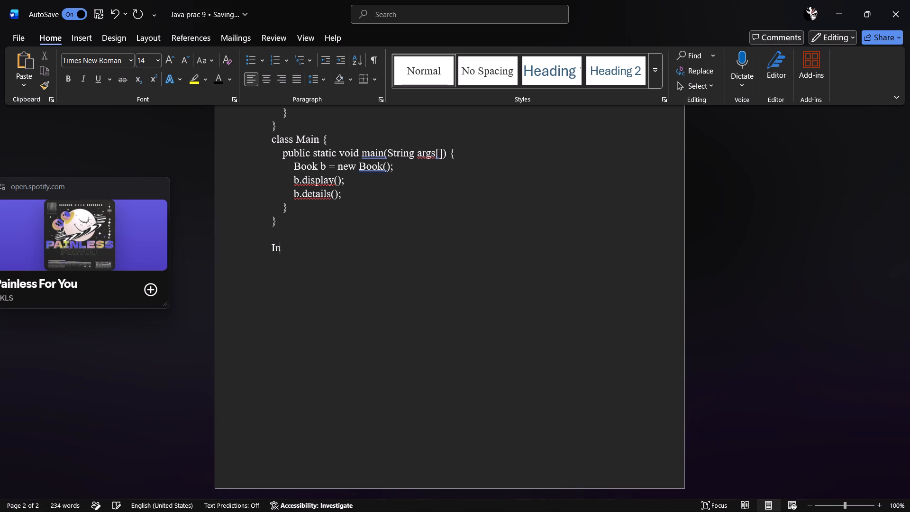
key("shift+colon")
left_click_drag(301, 254, 258, 247)
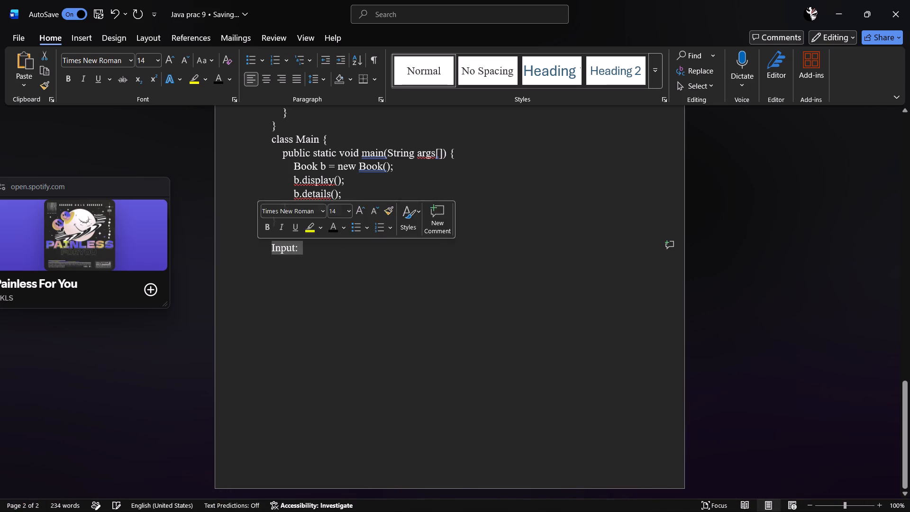
left_click(65, 76)
left_click(313, 251)
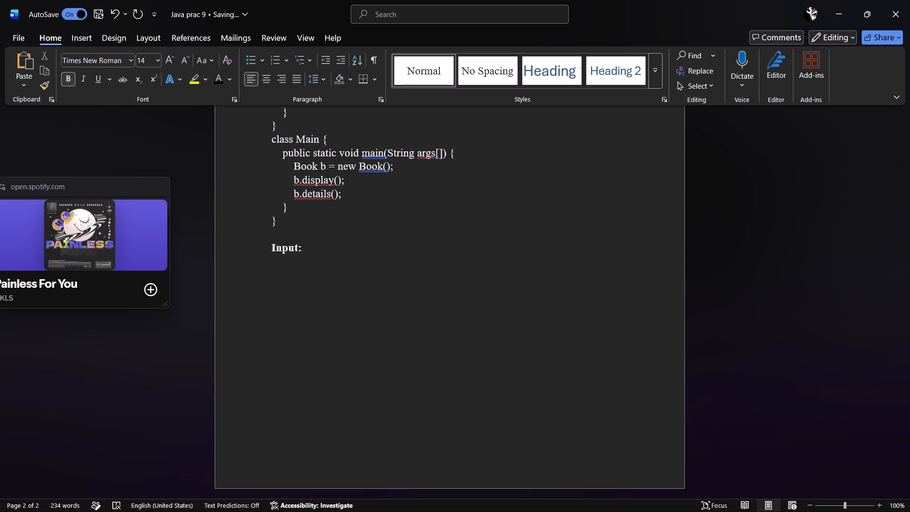
key("Return")
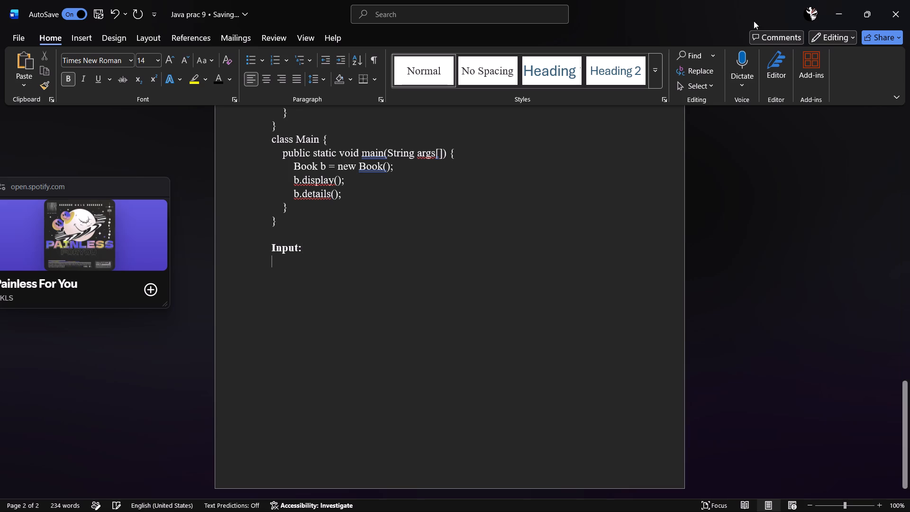
Take a screenshot of the full Java program in the OnlineGDB editor and paste it below the Input heading in Word.
left_click(570, 453)
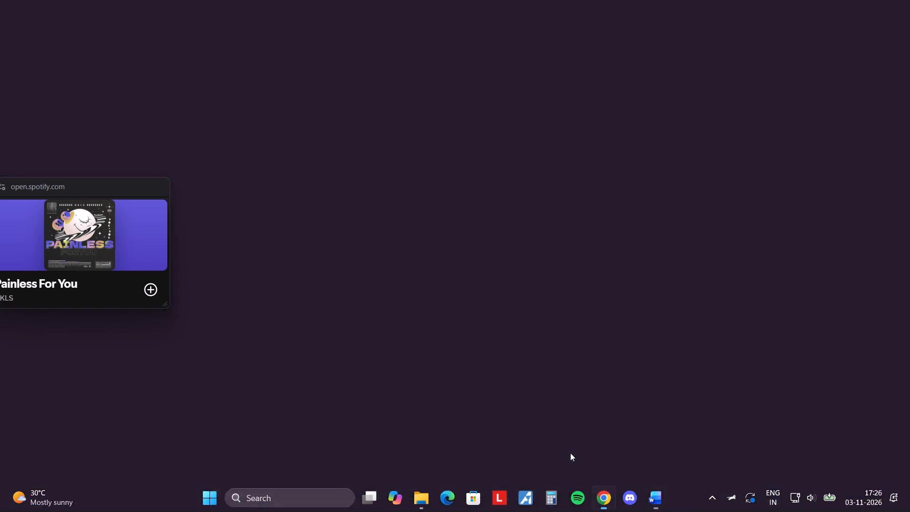
left_click(410, 348)
scroll(409, 305, "up", 4)
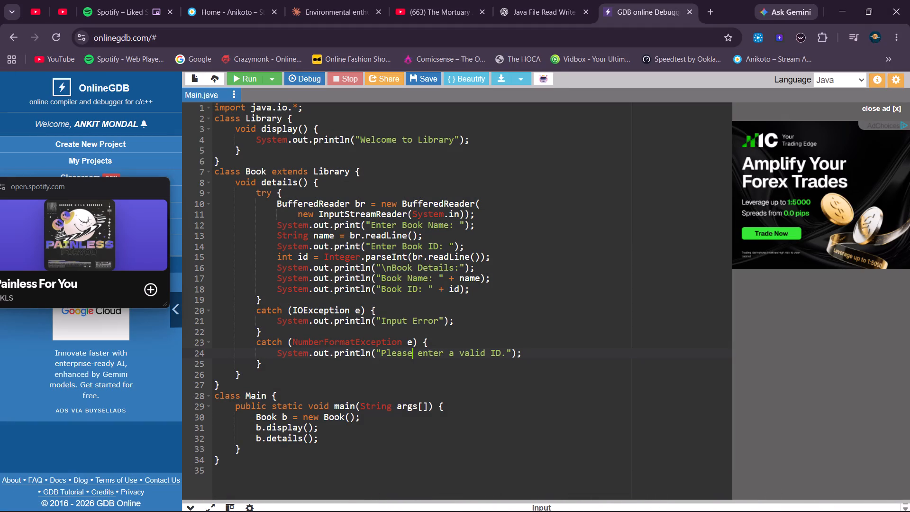
key("shift+super+s")
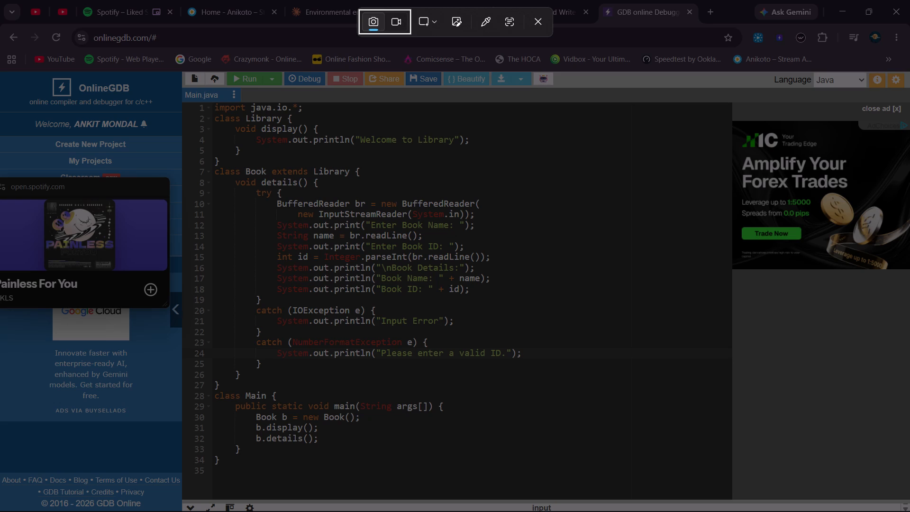
left_click_drag(182, 71, 470, 463)
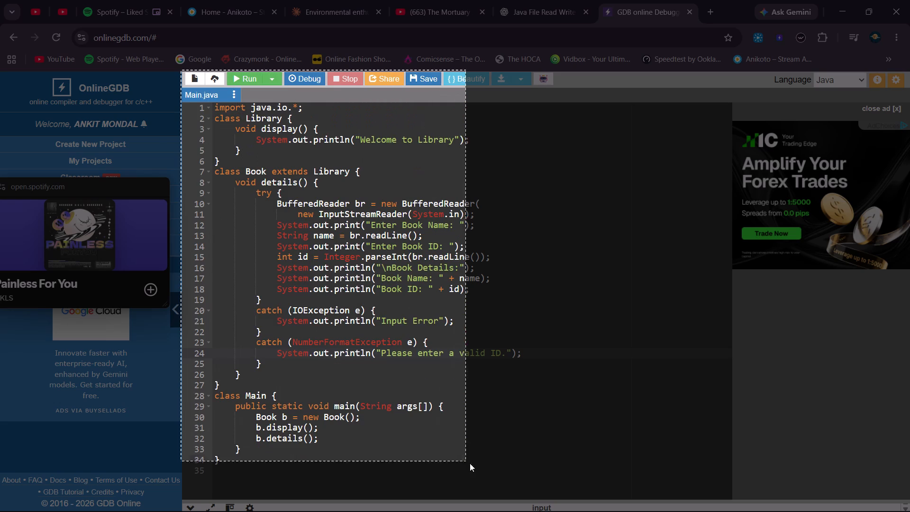
left_click_drag(470, 463, 549, 490)
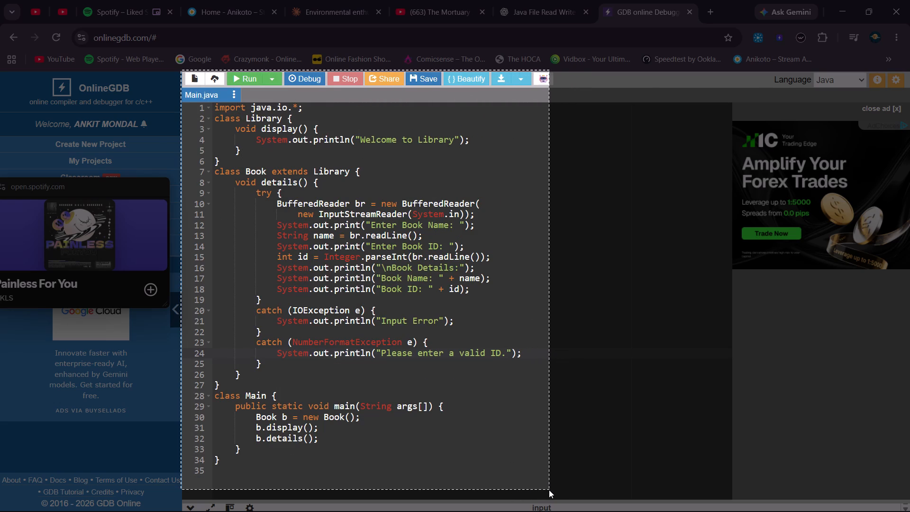
left_click_drag(549, 490, 548, 490)
left_click(843, 2)
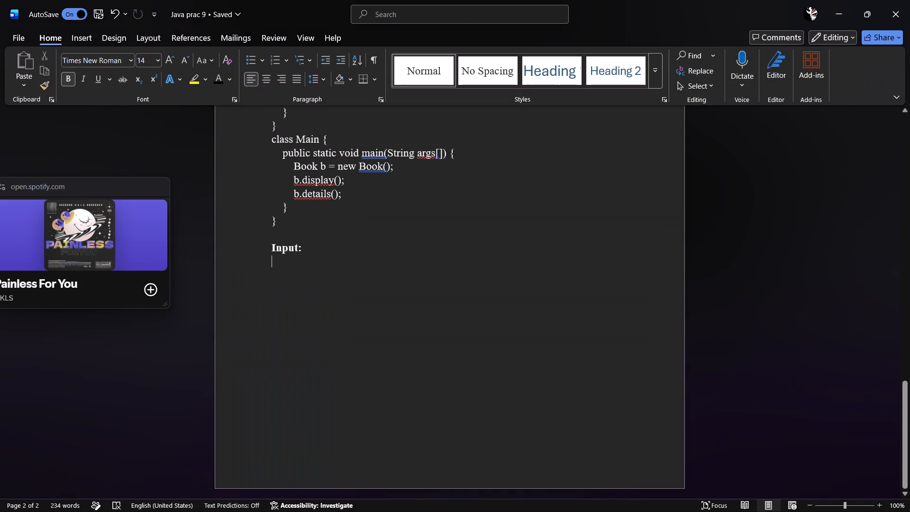
key("ctrl+v")
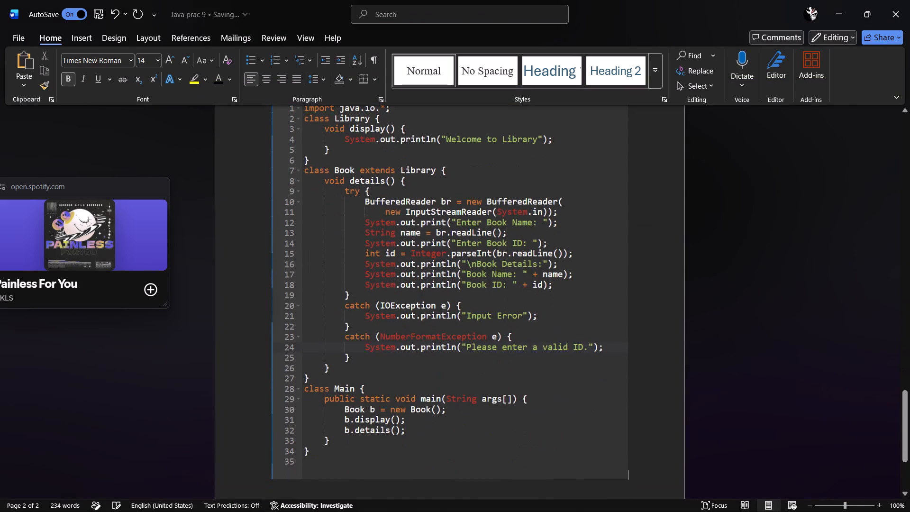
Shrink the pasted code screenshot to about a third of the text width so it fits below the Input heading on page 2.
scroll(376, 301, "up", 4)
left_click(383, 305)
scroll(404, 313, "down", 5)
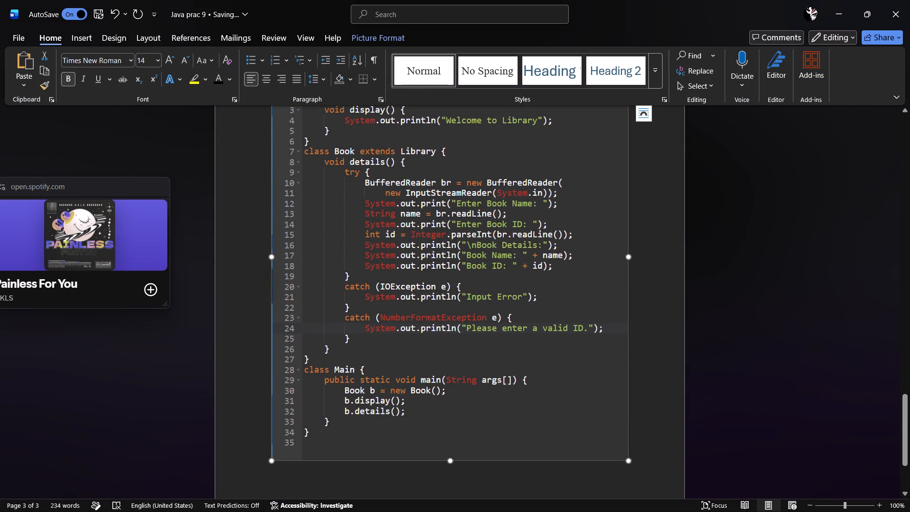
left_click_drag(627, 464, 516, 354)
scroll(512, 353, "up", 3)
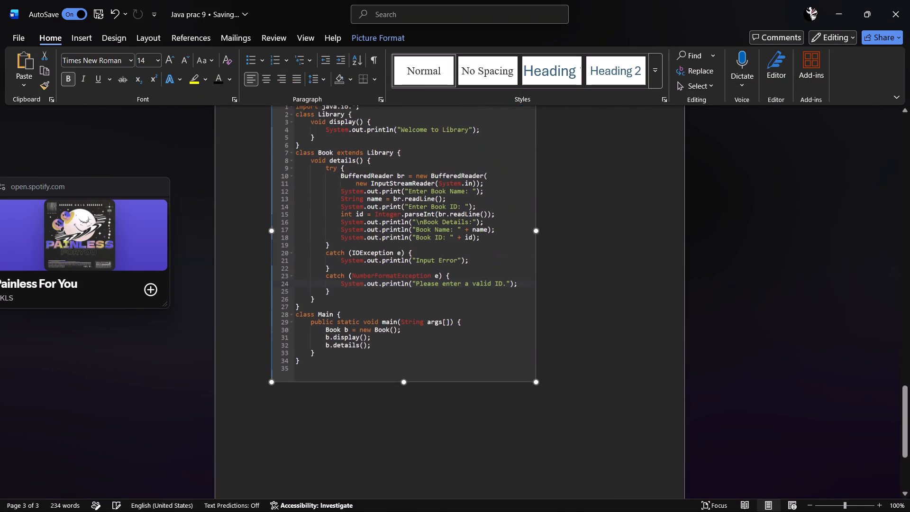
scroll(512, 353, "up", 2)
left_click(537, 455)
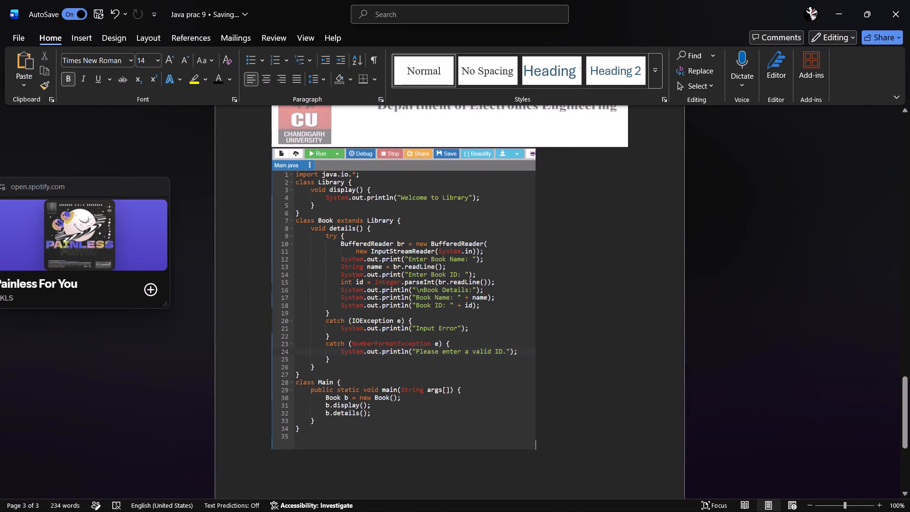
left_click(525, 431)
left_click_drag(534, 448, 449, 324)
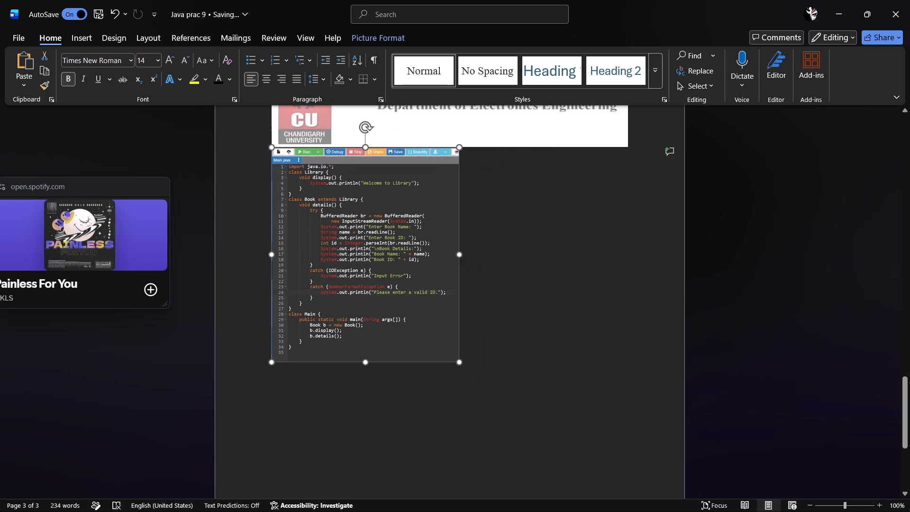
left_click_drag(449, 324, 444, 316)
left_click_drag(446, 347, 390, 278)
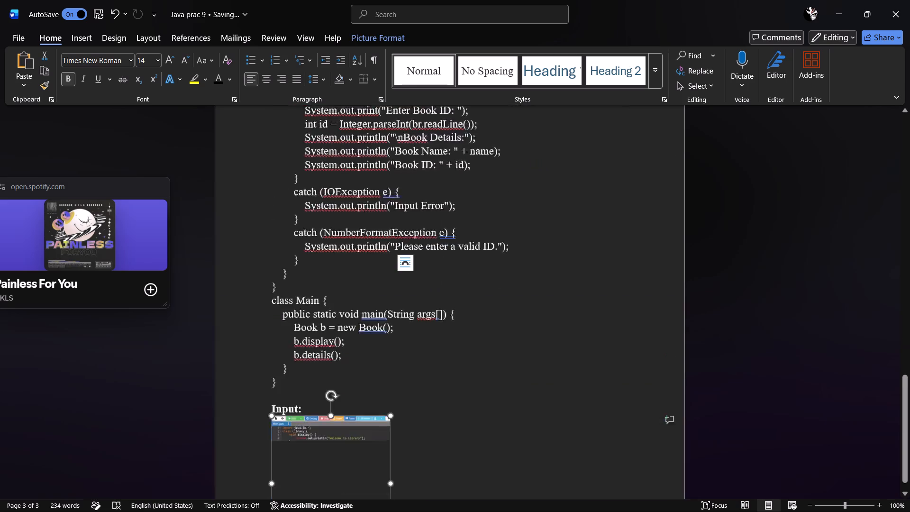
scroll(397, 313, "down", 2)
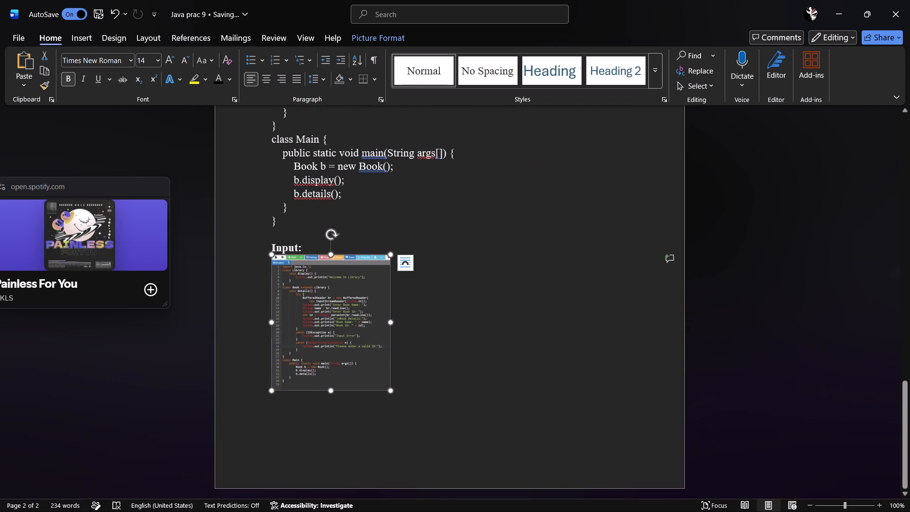
Insert blank lines before the Input heading to move it and its screenshot to the top of page 3.
left_click(273, 245)
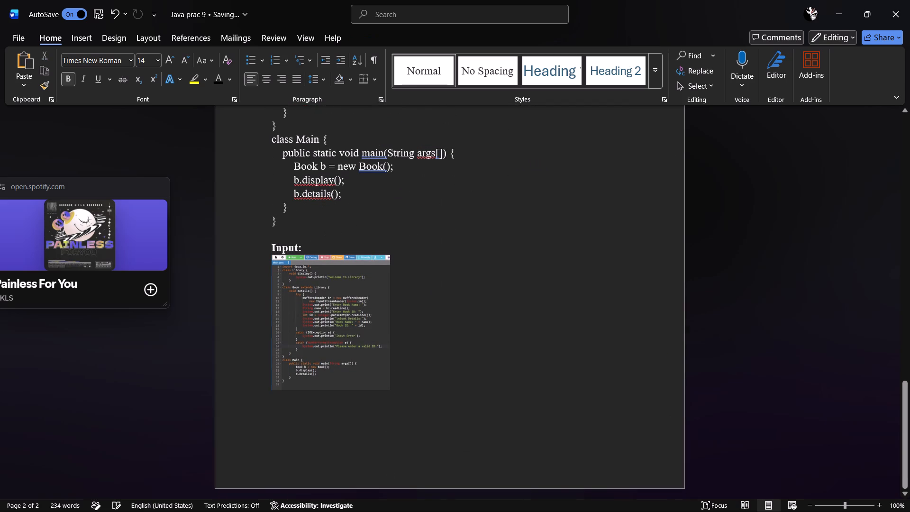
key("Return")
key("Return")
key("Return")
key("Return")
key("Return")
key("Return")
key("Return")
key("Return")
key("Return")
key("Return")
key("Return")
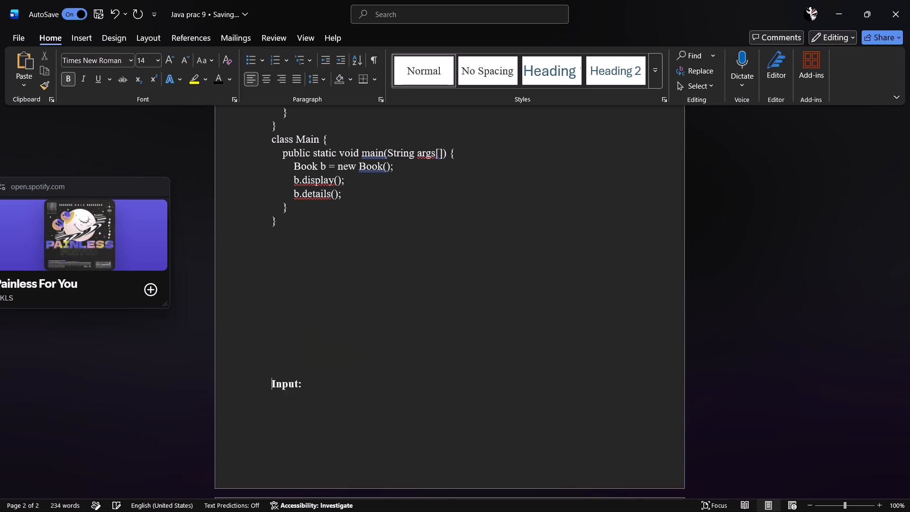
key("Return")
key("Return")
key("Return")
key("Return")
Enlarge the code screenshot on page 3 proportionally to about two thirds of the text width.
scroll(265, 215, "up", 8)
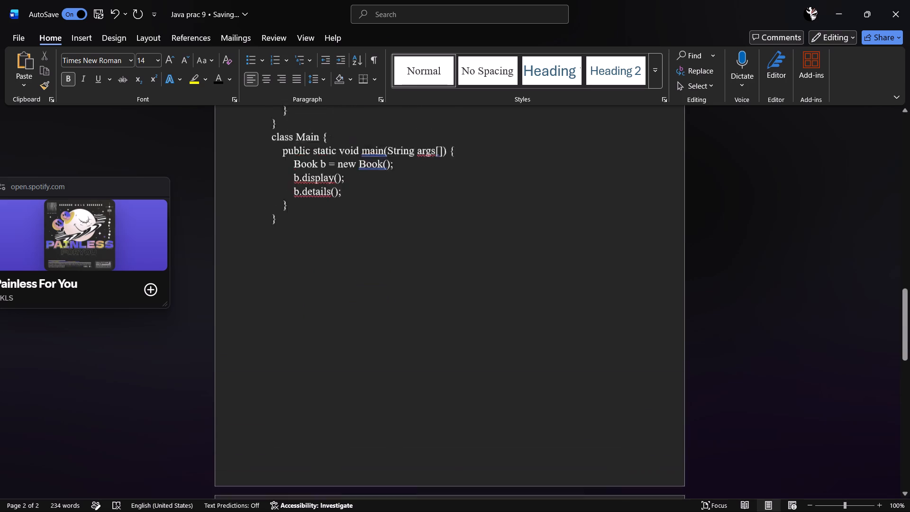
scroll(264, 214, "up", 20)
scroll(264, 214, "up", 18)
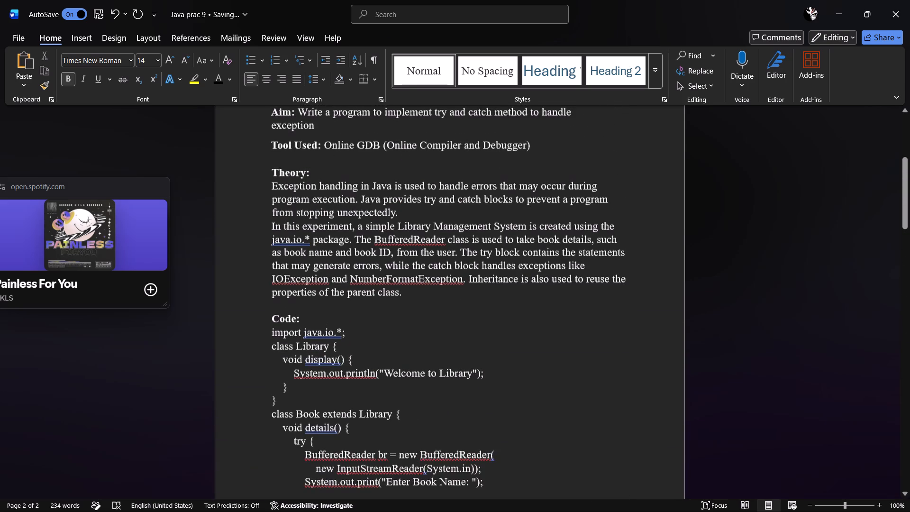
scroll(264, 218, "up", 5)
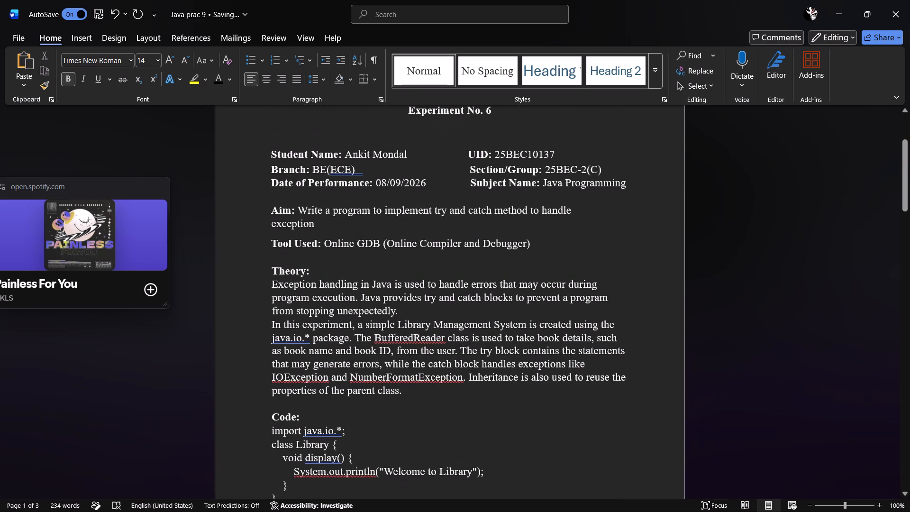
scroll(334, 274, "down", 20)
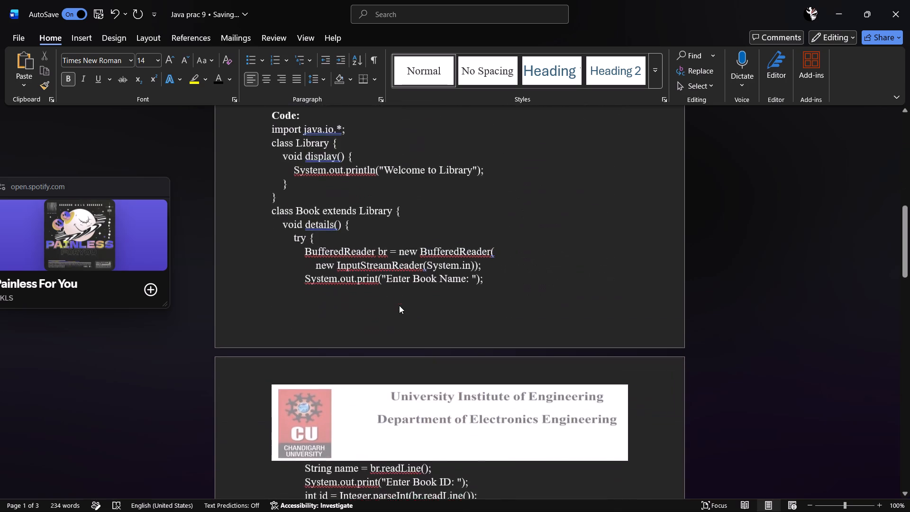
scroll(399, 305, "down", 20)
scroll(399, 305, "down", 20)
scroll(399, 305, "down", 6)
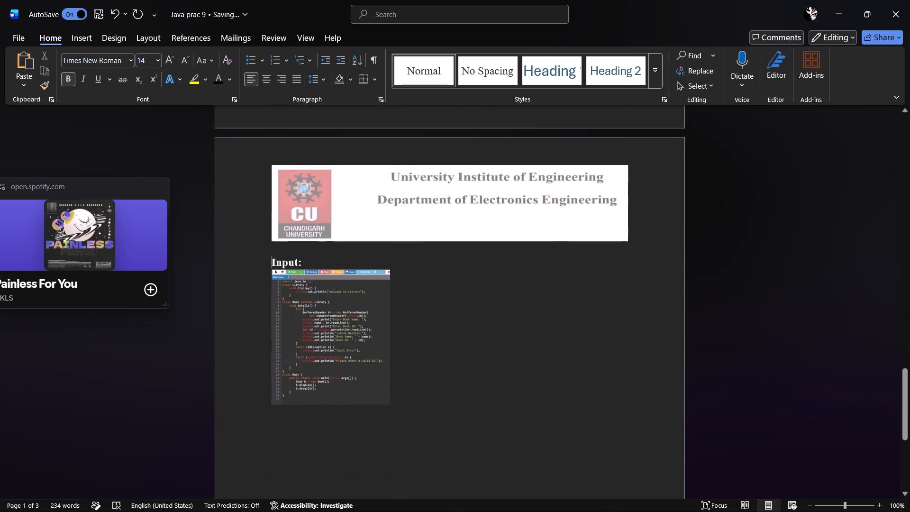
left_click(301, 256)
left_click_drag(391, 351, 505, 466)
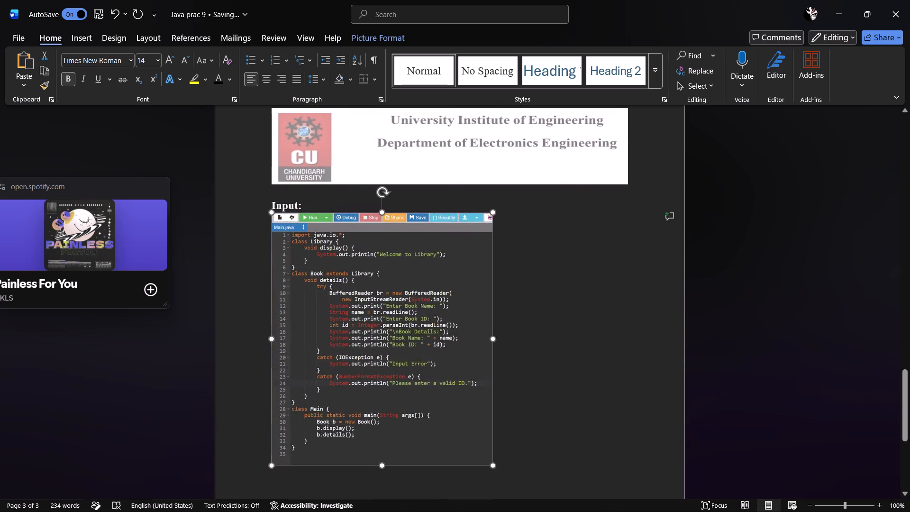
left_click_drag(505, 466, 512, 436)
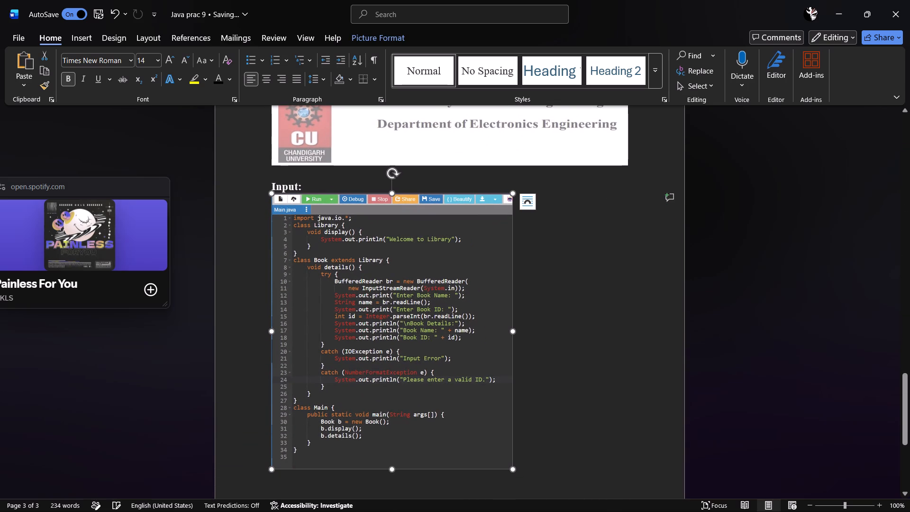
Insert a blank line between the Input heading and the code screenshot.
left_click(324, 191)
left_click(320, 186)
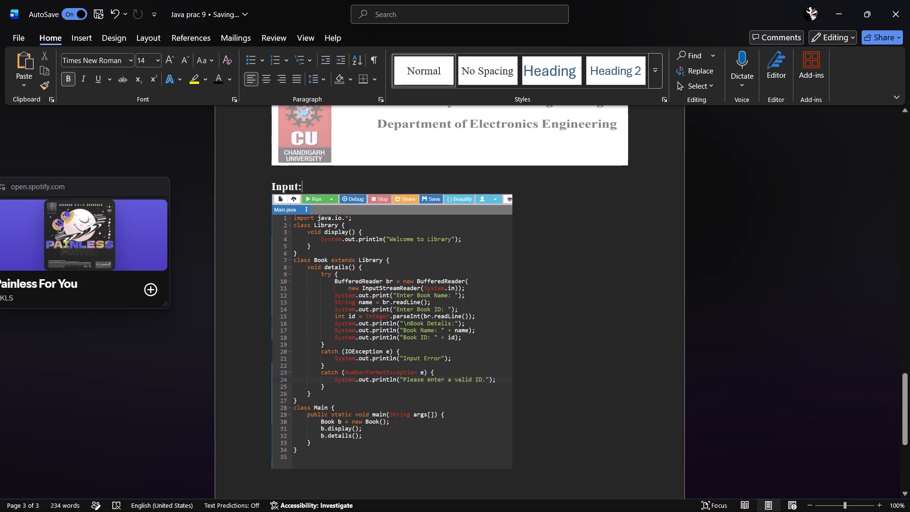
key("Return")
Resize the code screenshot on page 3 to about four fifths of the text width, with slightly reduced height.
scroll(352, 187, "down", 20)
scroll(352, 187, "down", 2)
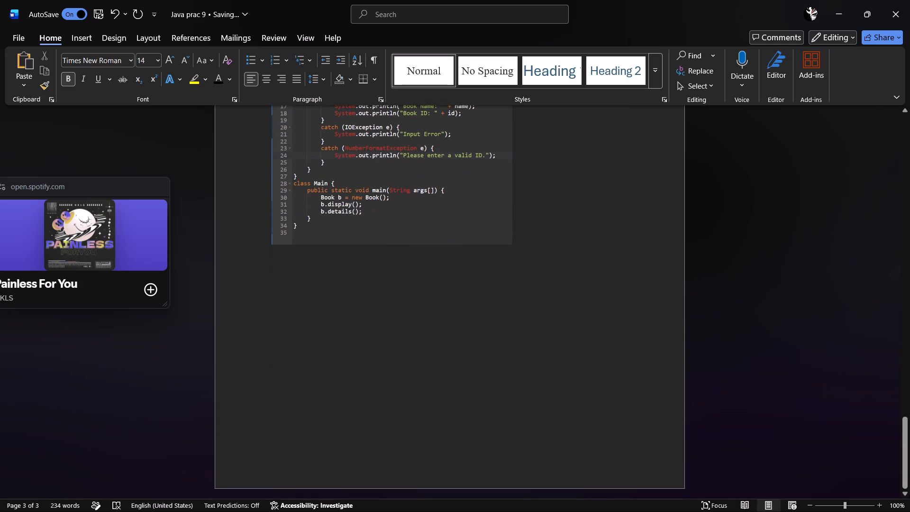
left_click(391, 192)
scroll(390, 198, "up", 11)
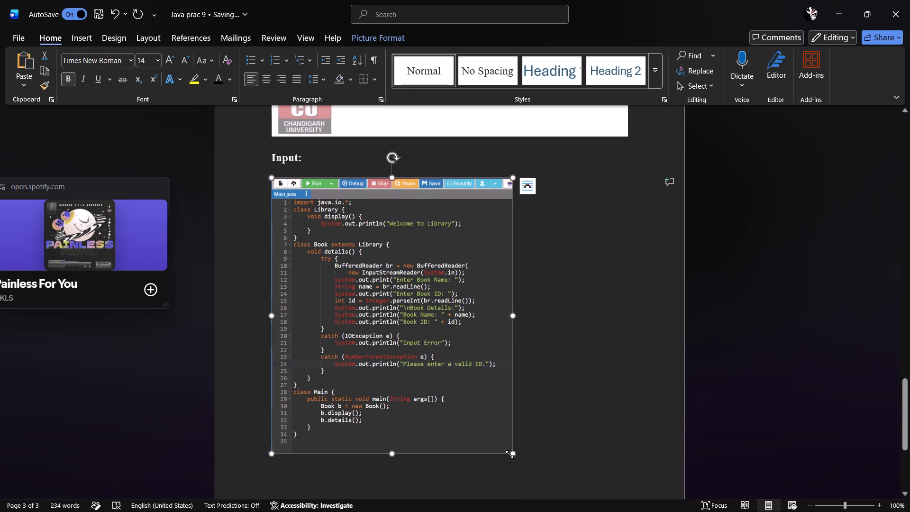
left_click_drag(511, 454, 475, 408)
left_click_drag(473, 294, 501, 295)
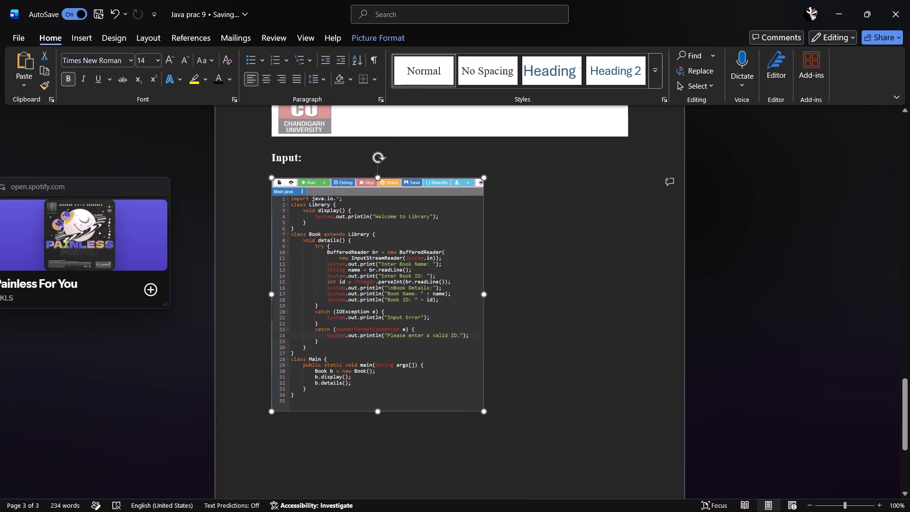
left_click_drag(501, 295, 558, 303)
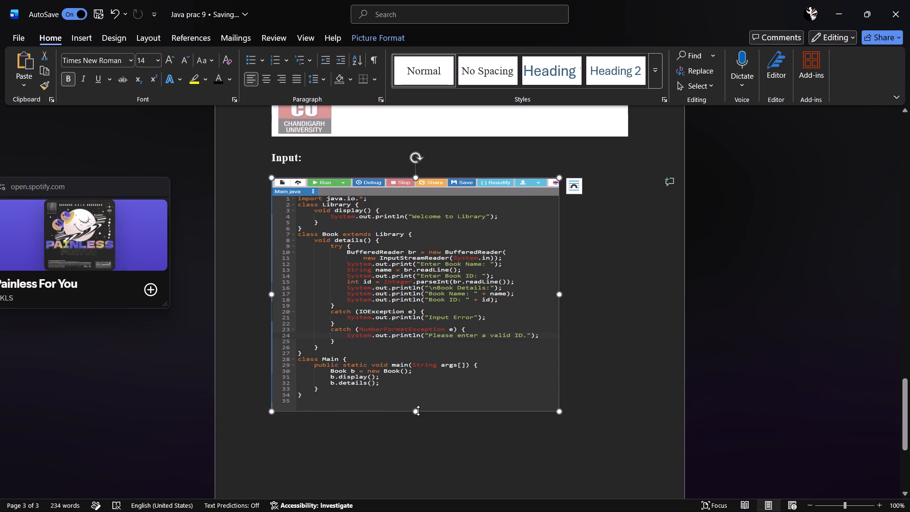
left_click_drag(418, 411, 419, 424)
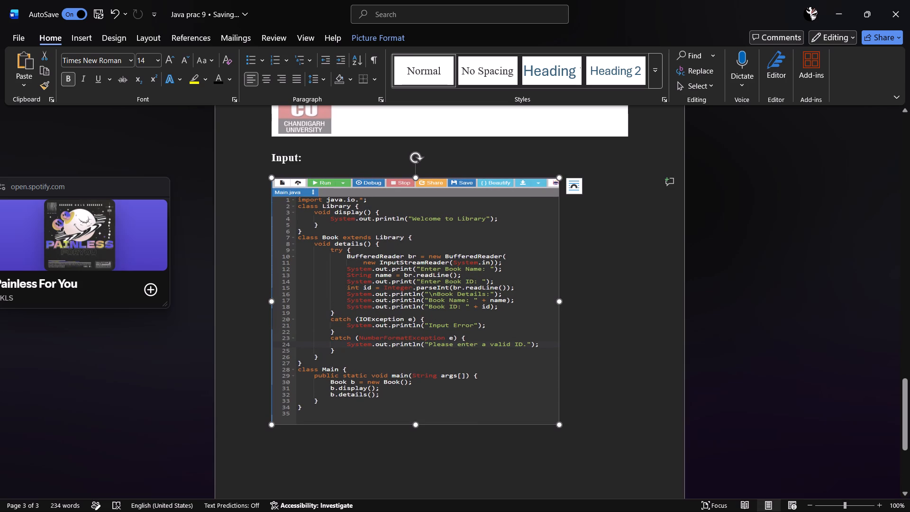
Switch to OnlineGDB in Chrome, enlarge the console pane below the code and run the Java program.
scroll(444, 398, "down", 5)
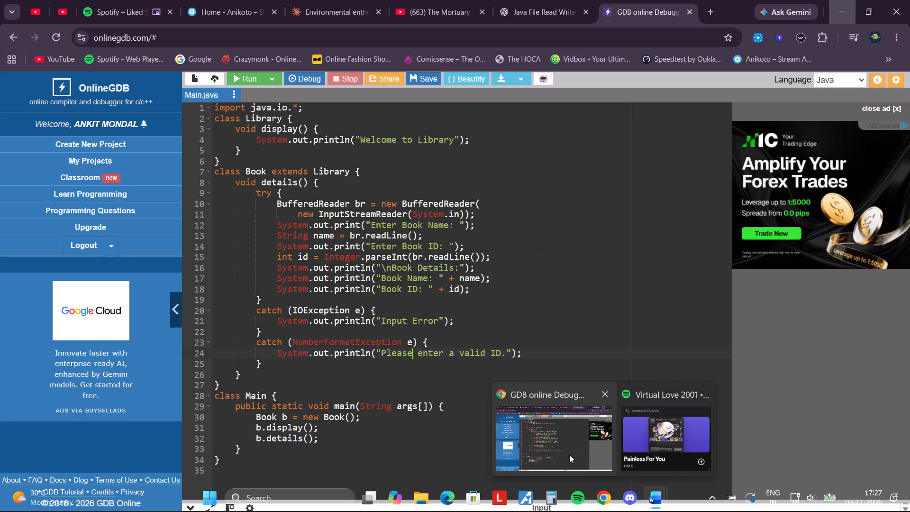
left_click(569, 455)
scroll(347, 401, "down", 5)
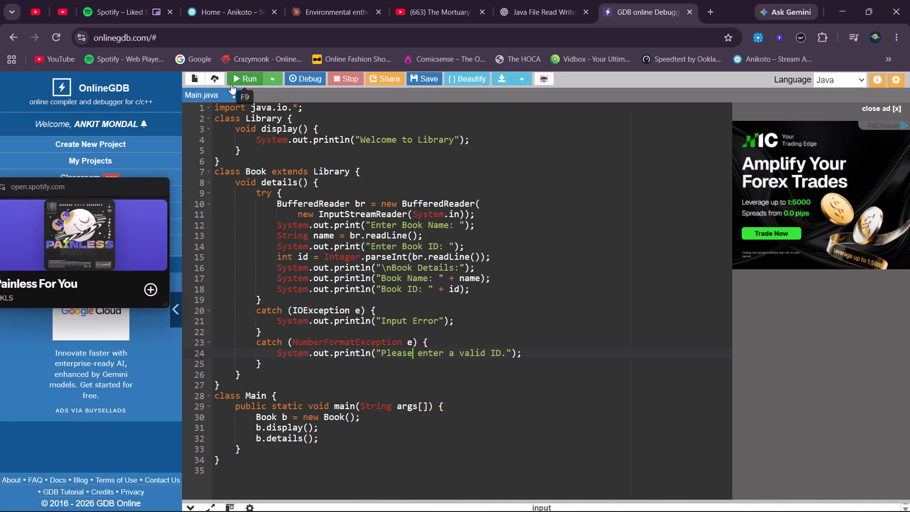
left_click_drag(321, 499, 338, 360)
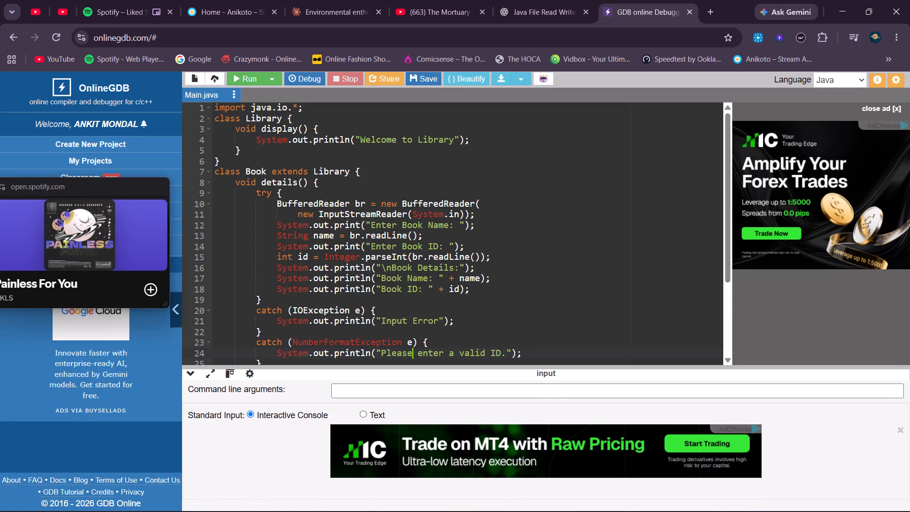
left_click_drag(338, 360, 337, 393)
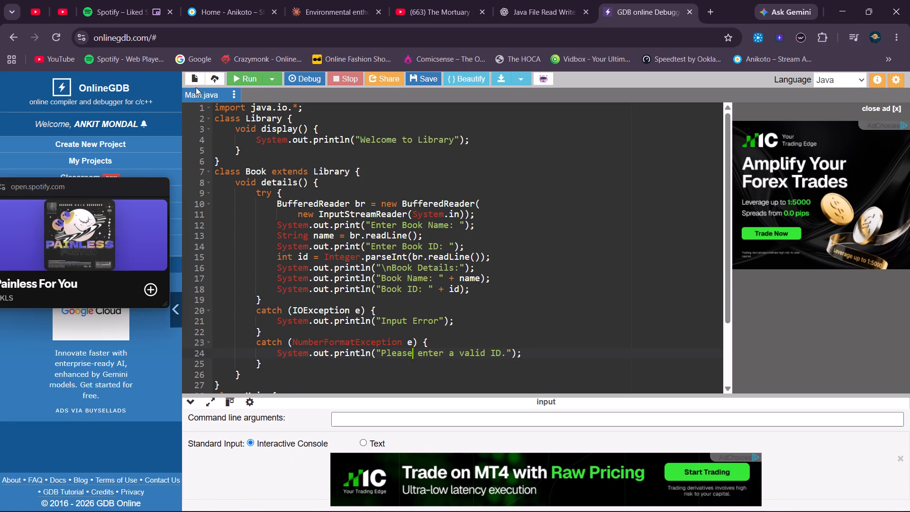
left_click(242, 80)
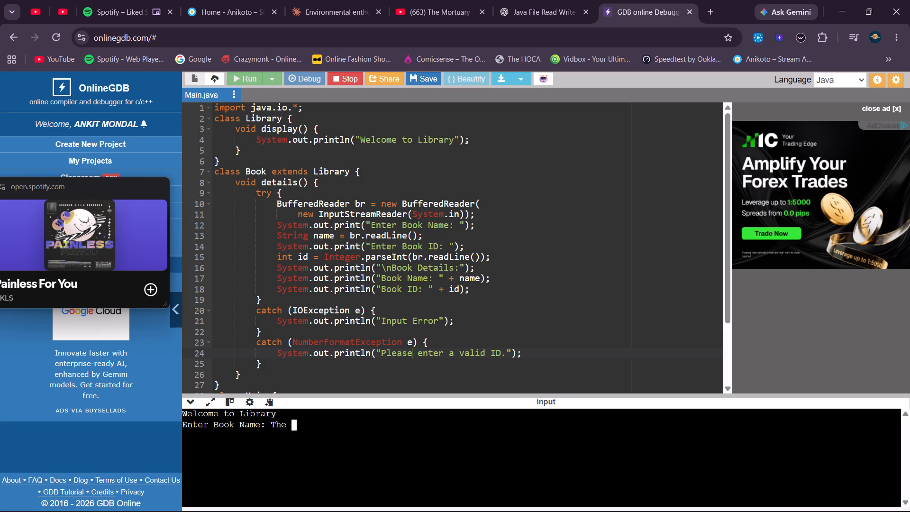
Answer the program's console prompts with The Great Gatsby as the book name and 1983 as the book ID.
type("reat")
key("space")
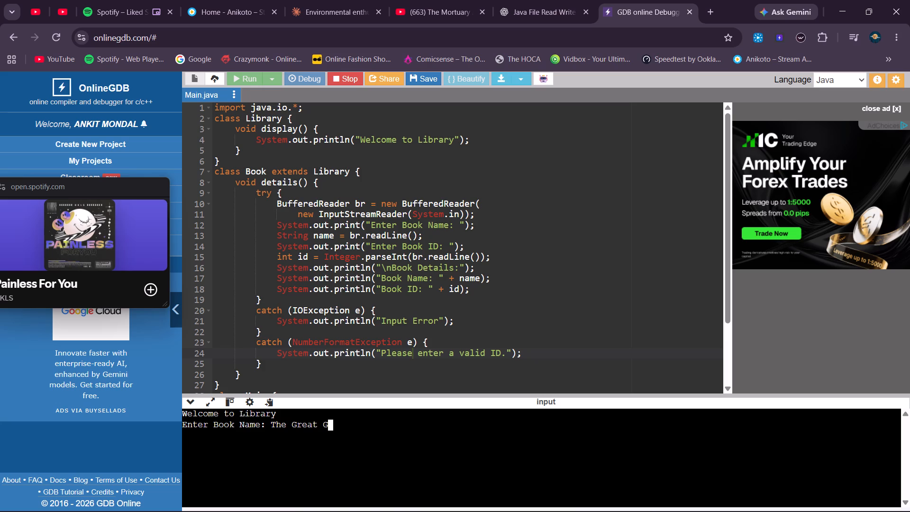
type("atsh")
key("BackSpace")
type("by")
key("Return")
key("1")
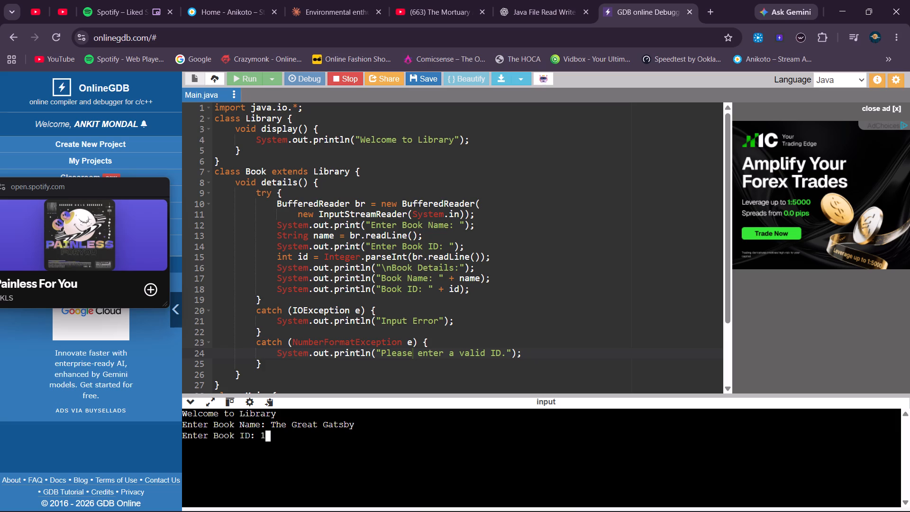
type("897")
key("BackSpace")
key("BackSpace")
key("BackSpace")
type("983")
key("Return")
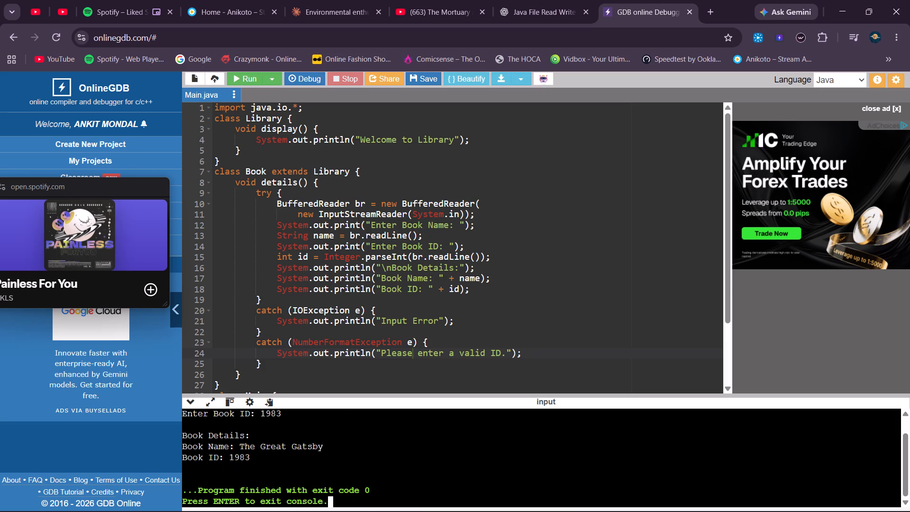
Enlarge the console pane to fit the whole run and capture a screenshot of the console output.
left_click_drag(320, 398, 312, 354)
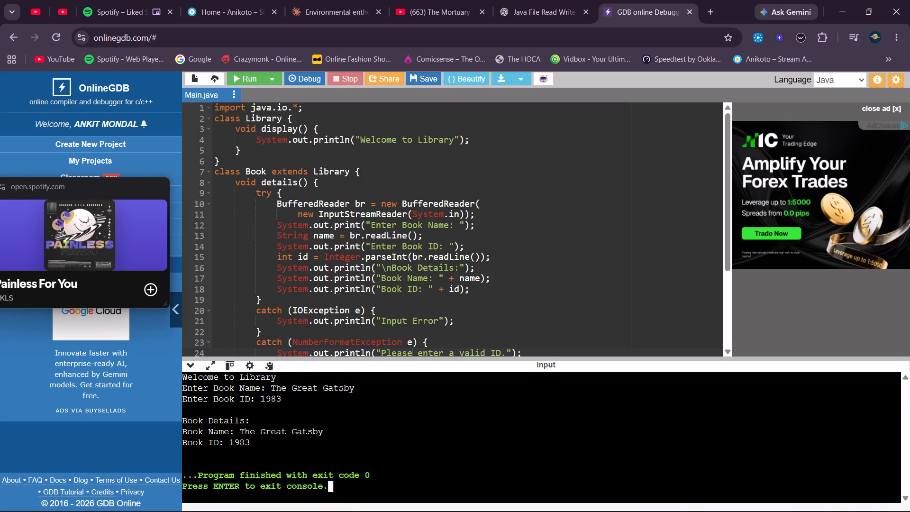
left_click_drag(312, 354, 318, 362)
key("shift+super+s")
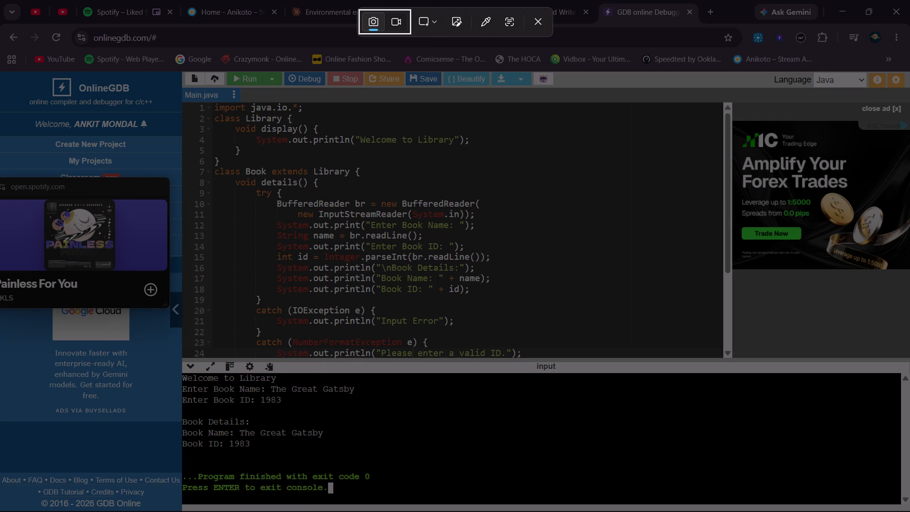
left_click_drag(183, 358, 356, 490)
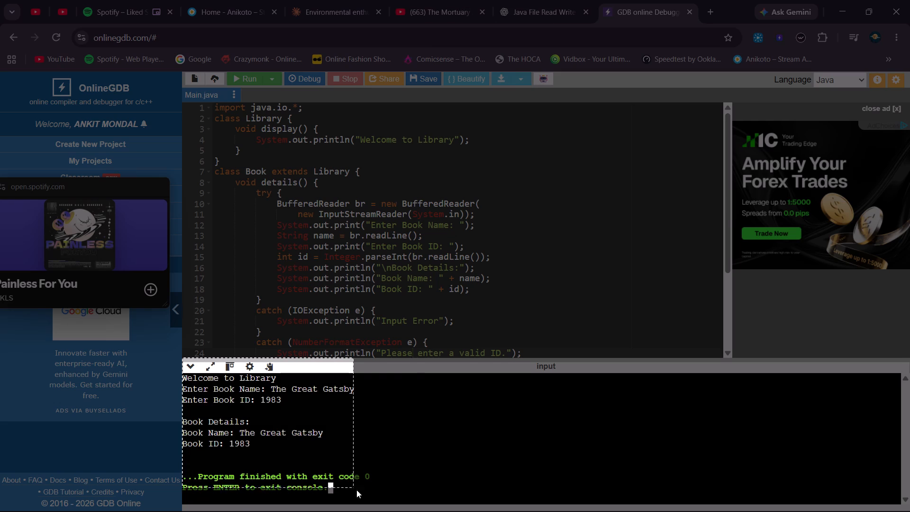
left_click_drag(356, 490, 392, 503)
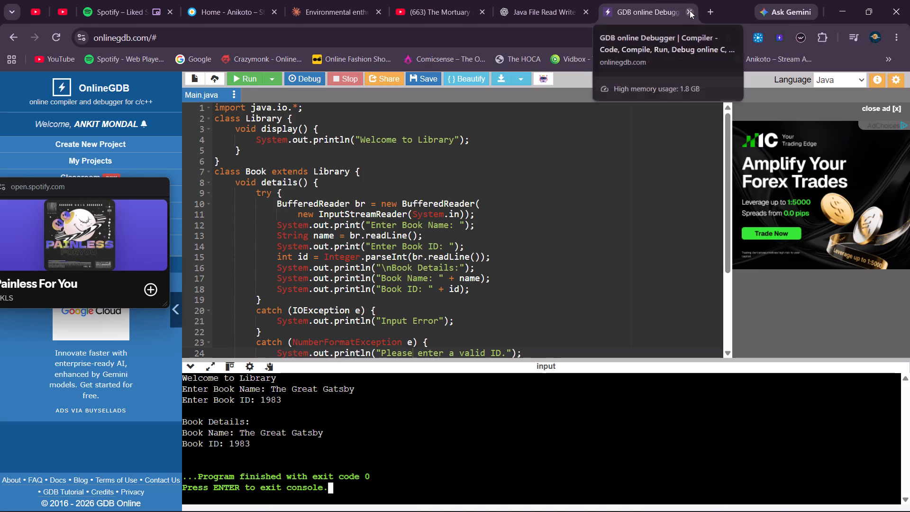
Shrink the console pane, return to Word and add a bold "Output:" heading below the code screenshot.
left_click_drag(521, 364, 539, 432)
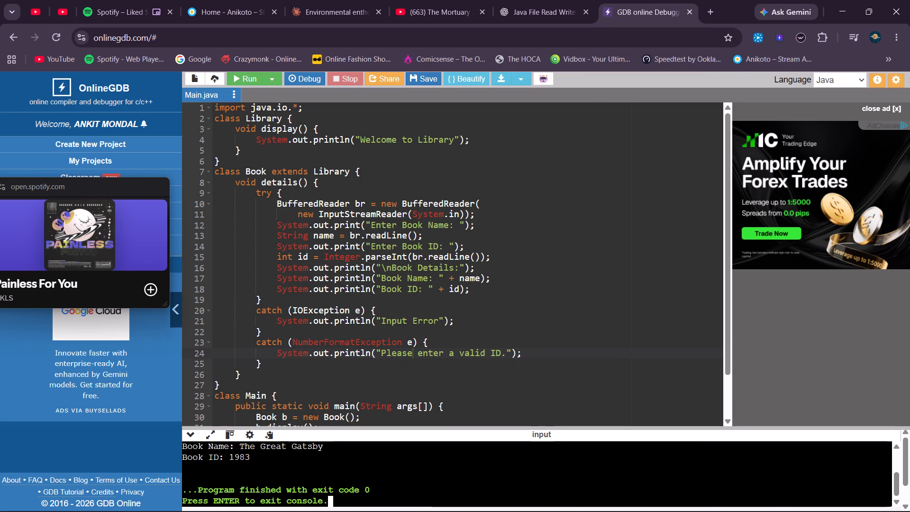
left_click(838, 1)
left_click(382, 371)
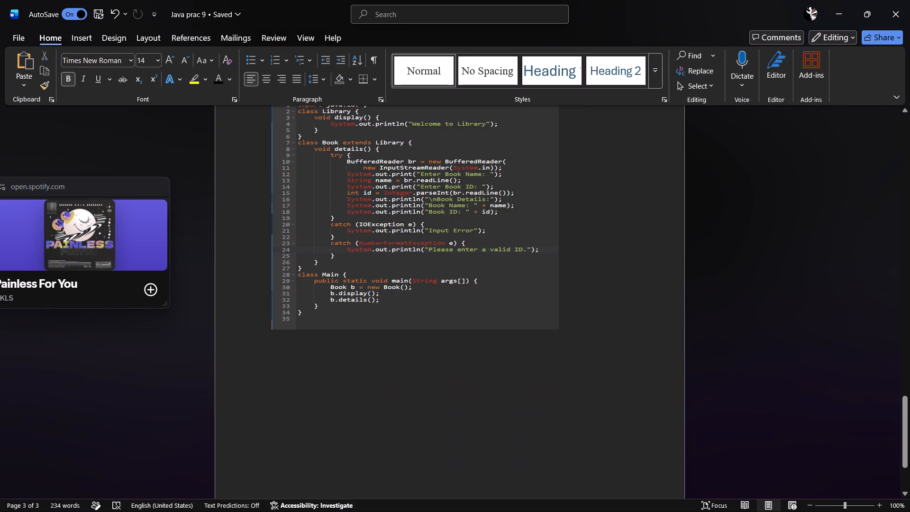
left_click(347, 360)
left_click(573, 313)
key("Return")
key("Return")
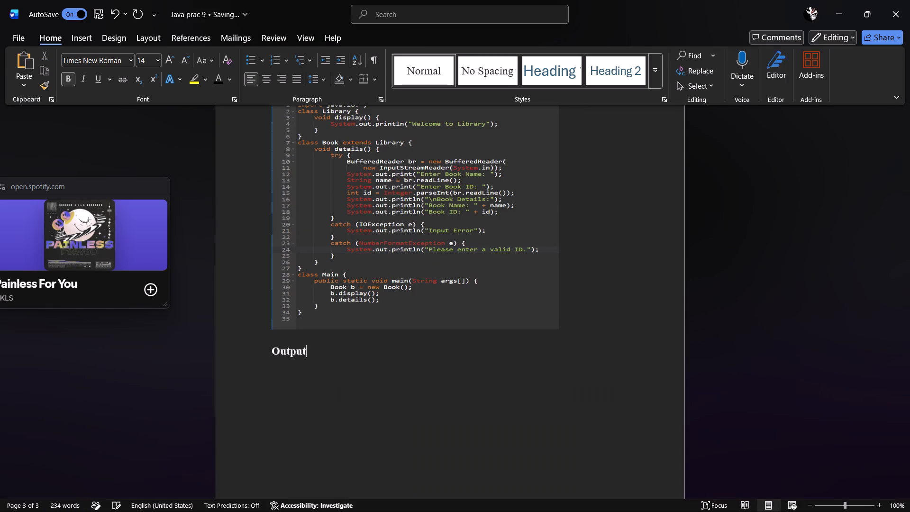
key("shift+colon")
key("Return")
Turn off bold and paste the console output screenshot under the Output heading.
left_click(74, 79)
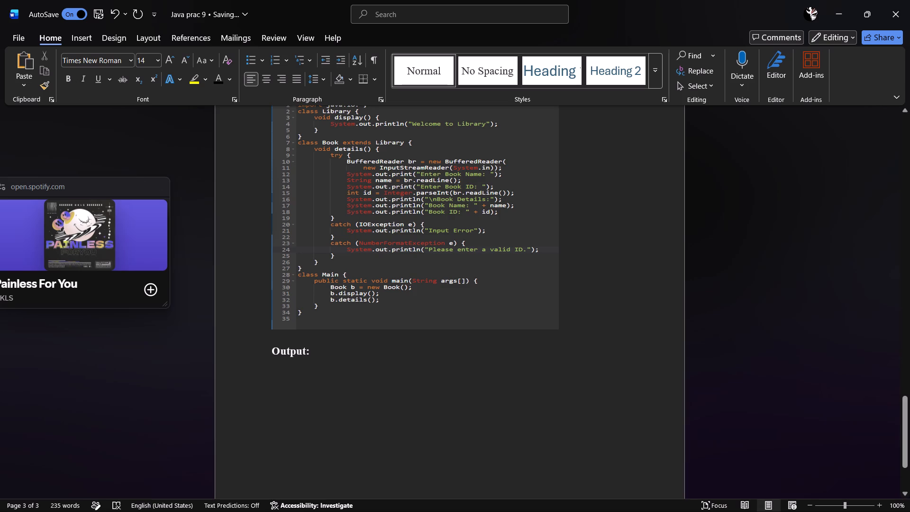
key("ctrl+v")
Insert five line breaks after the output screenshot to move the insertion point to the top of page 4.
scroll(377, 382, "down", 16)
left_click(400, 432)
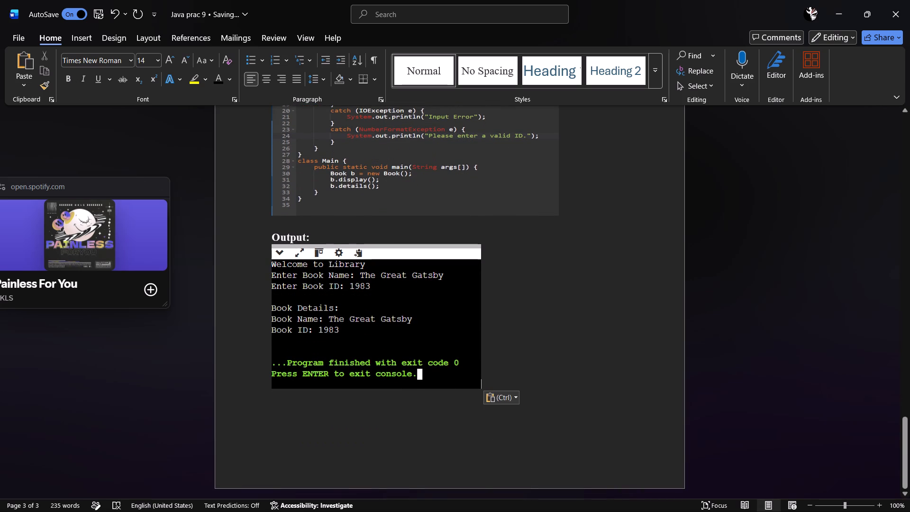
key("Return")
key("Return")
key("Return")
key("Return")
key("Return")
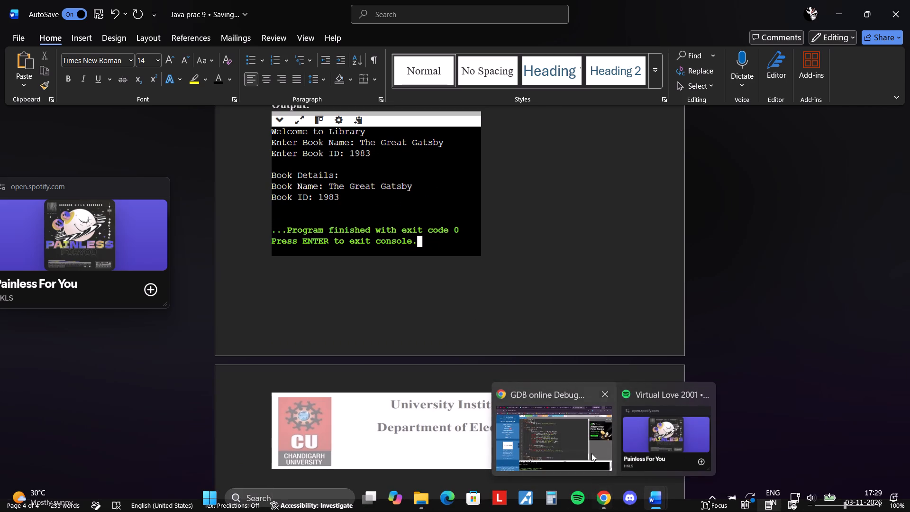
Switch to the ChatGPT conversation in Chrome and copy the Learning Outcomes heading with its five numbered points.
left_click(591, 453)
left_click(536, 2)
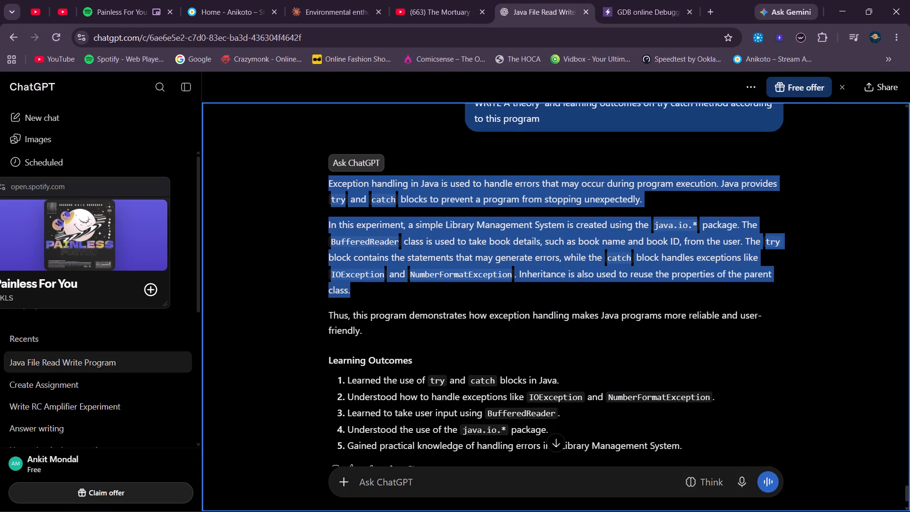
scroll(438, 353, "down", 6)
left_click_drag(330, 293, 560, 365)
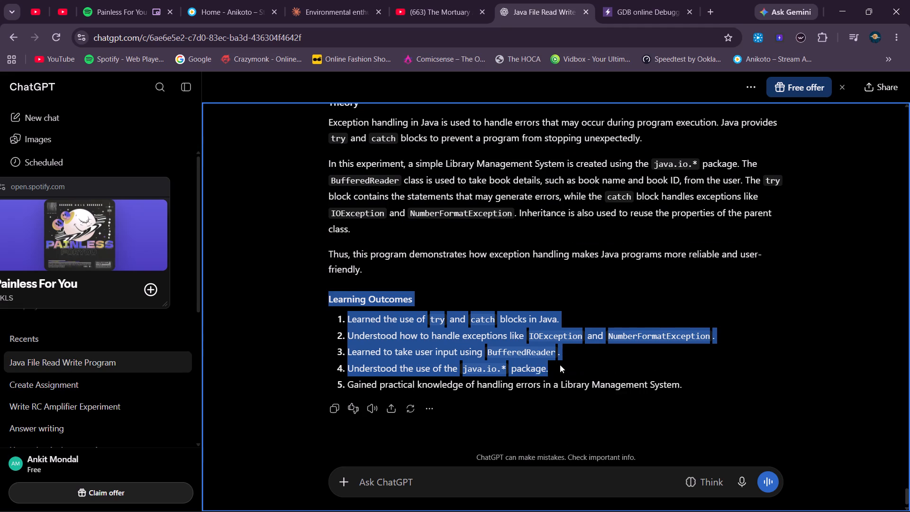
left_click_drag(560, 365, 683, 383)
key("ctrl+c")
key("ctrl+c")
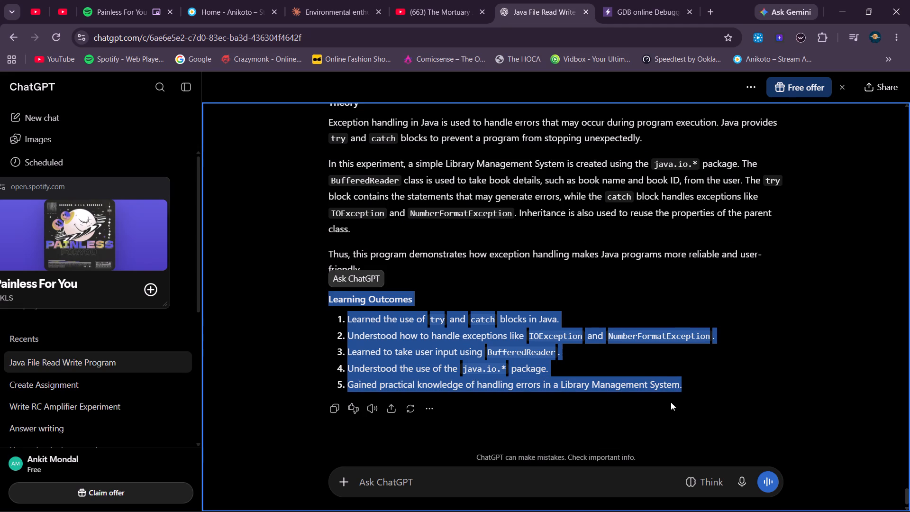
key("ctrl+c")
Return to Word and paste the Learning Outcomes section at the top of page 4.
left_click(839, 4)
scroll(426, 340, "down", 11)
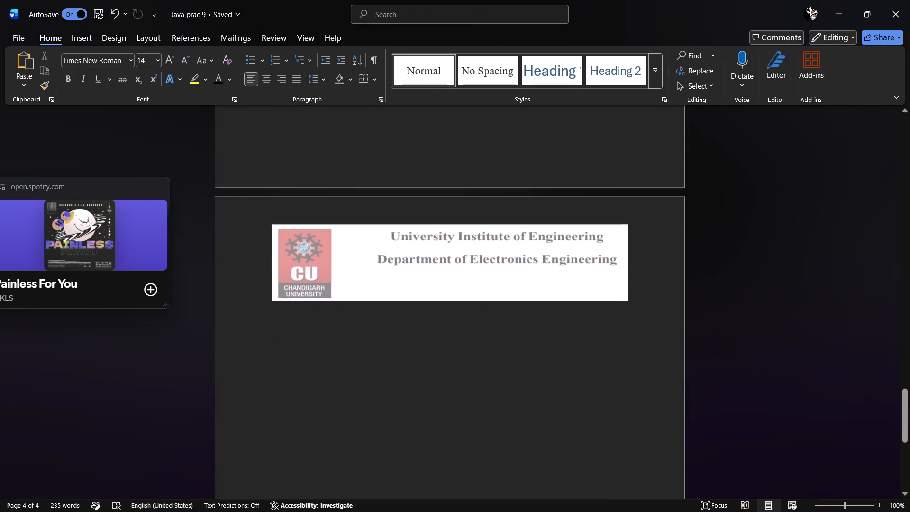
key("ctrl+v")
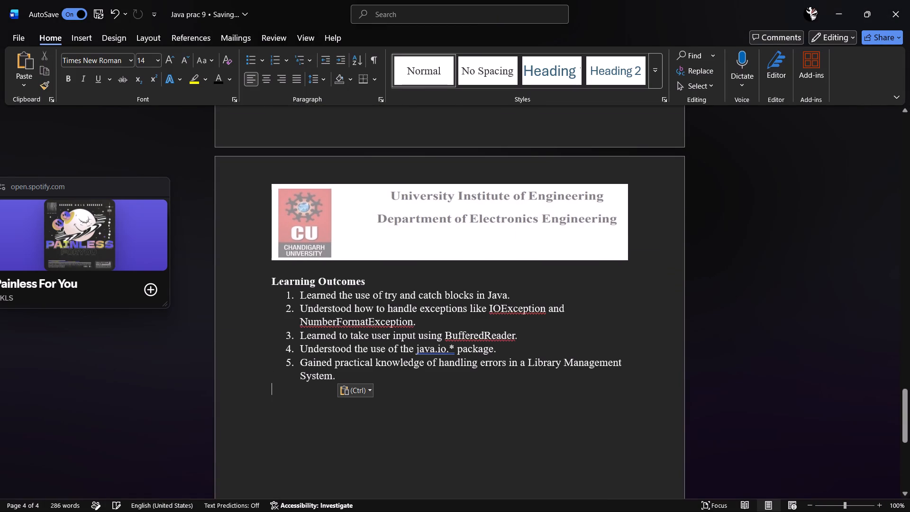
Reduce the indent of the numbered Learning Outcomes list so its numbers sit closer to the page margin.
left_click_drag(287, 294, 357, 351)
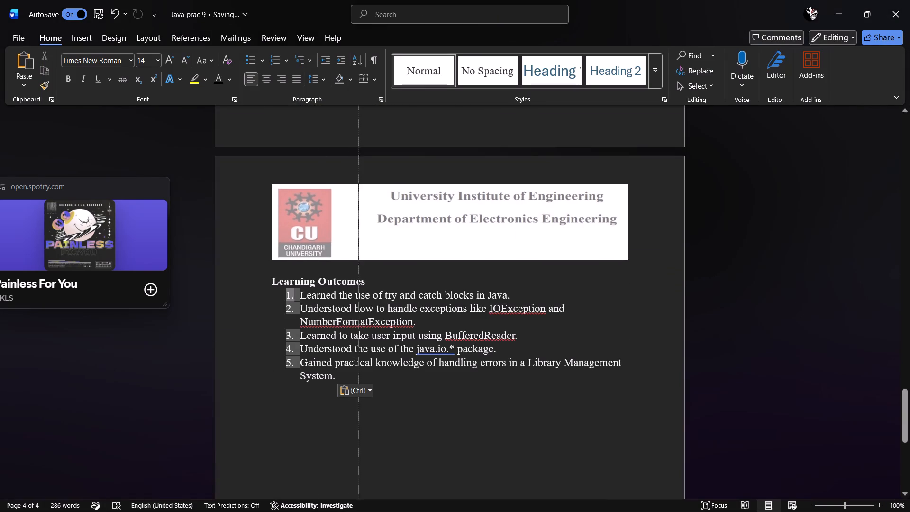
left_click_drag(357, 351, 273, 339)
left_click(308, 316)
Set the line spacing of the five Learning Outcomes points to 1.5.
left_click_drag(287, 299, 377, 376)
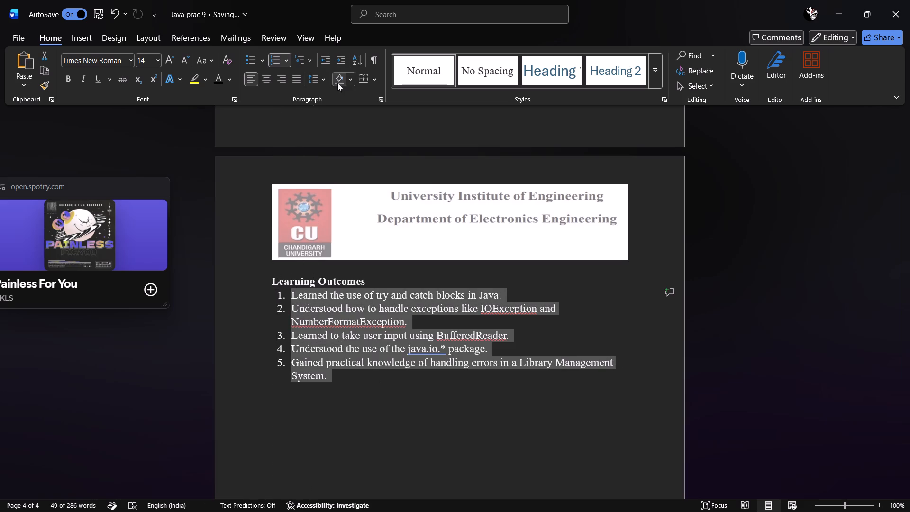
left_click(321, 83)
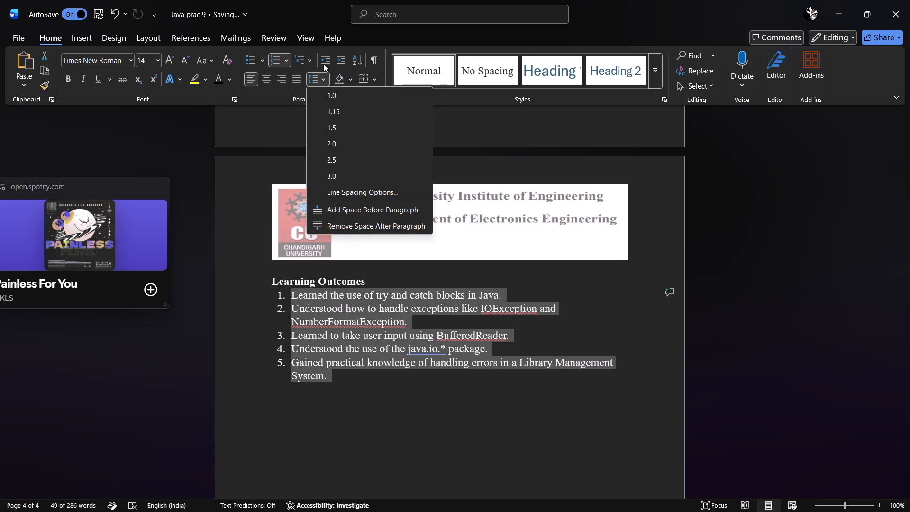
left_click(348, 124)
left_click(366, 355)
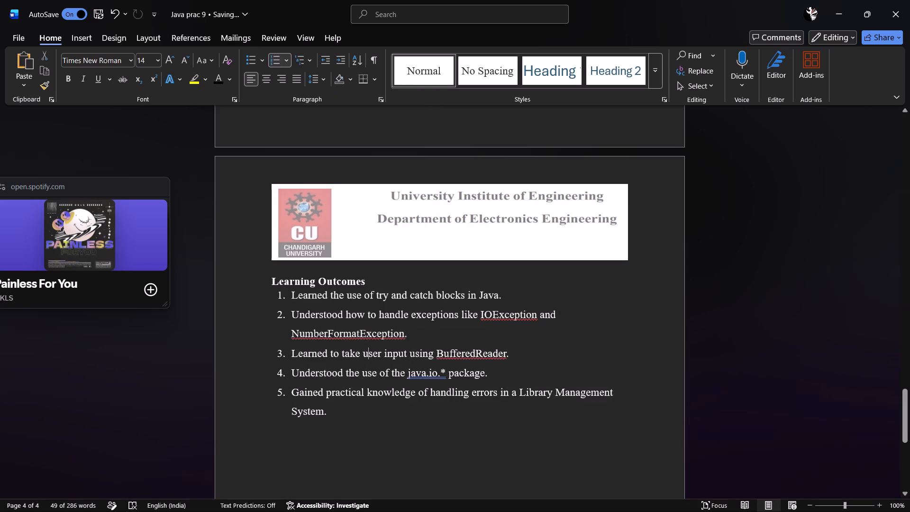
Insert a blank line between the Learning Outcomes heading and its first numbered point.
left_click(293, 303)
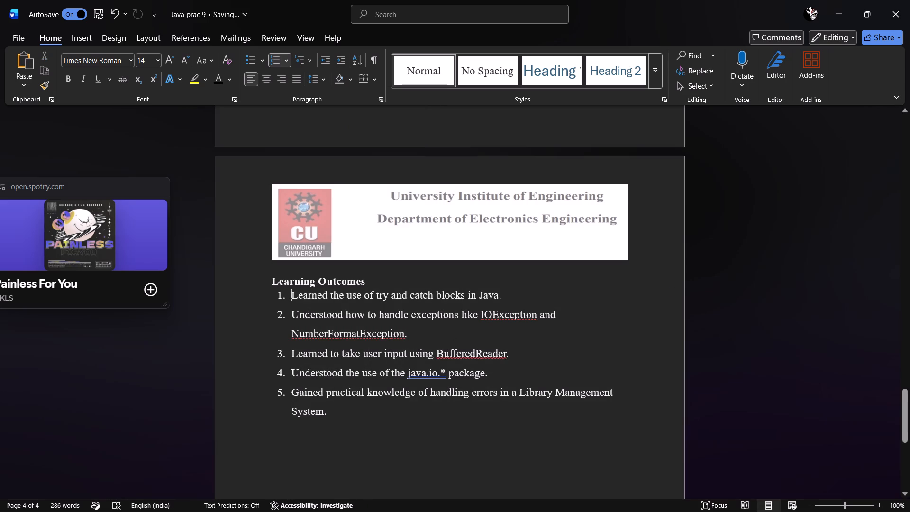
scroll(332, 339, "down", 1)
left_click(383, 256)
key("Return")
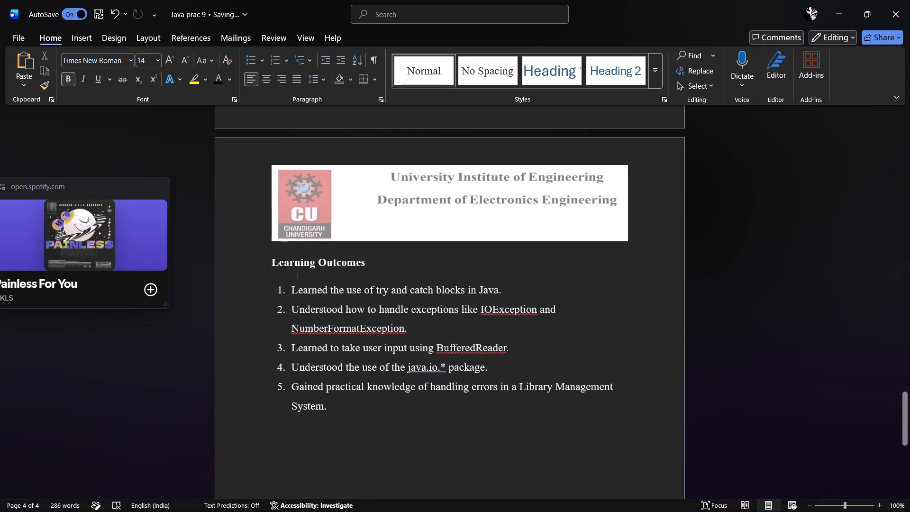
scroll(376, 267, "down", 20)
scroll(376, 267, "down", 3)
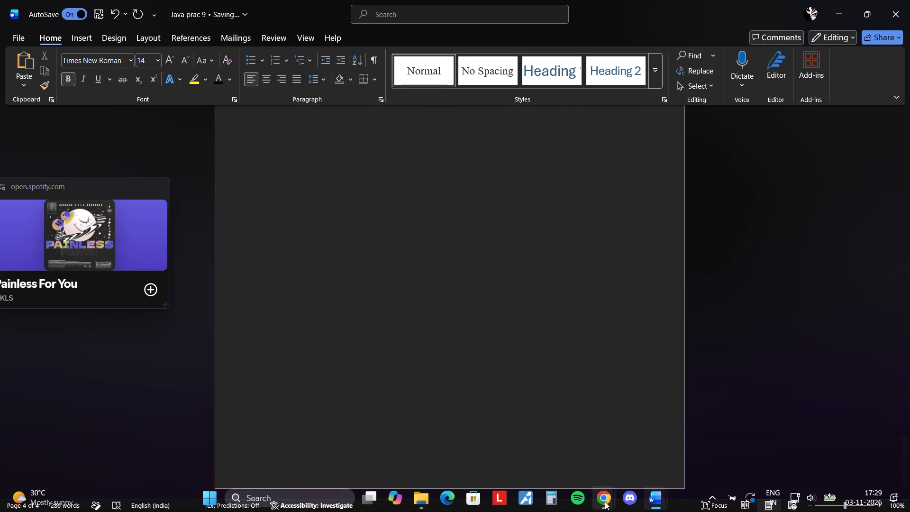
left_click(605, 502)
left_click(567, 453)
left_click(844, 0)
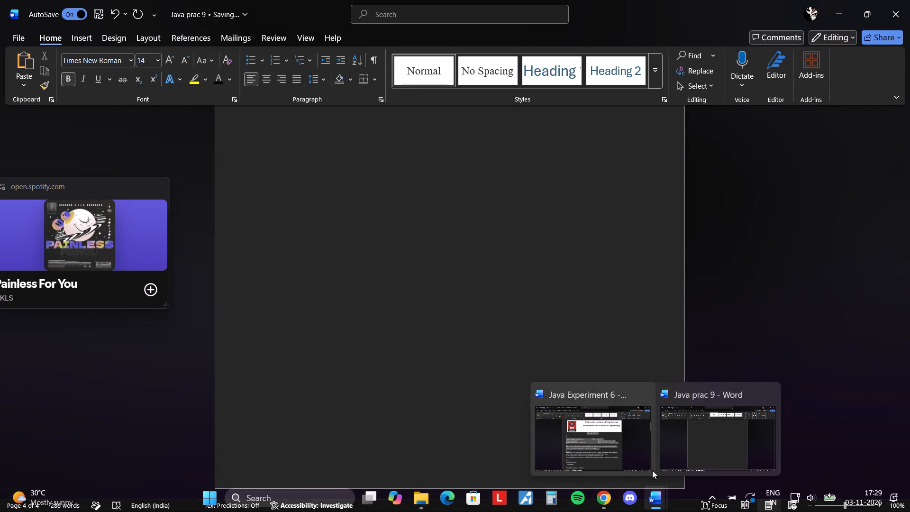
Copy the marks table picture below the Learning Outcomes in the Java Experiment 6 document and close that document.
left_click(651, 458)
scroll(381, 336, "up", 2)
scroll(377, 333, "down", 20)
scroll(377, 333, "down", 20)
scroll(377, 333, "down", 3)
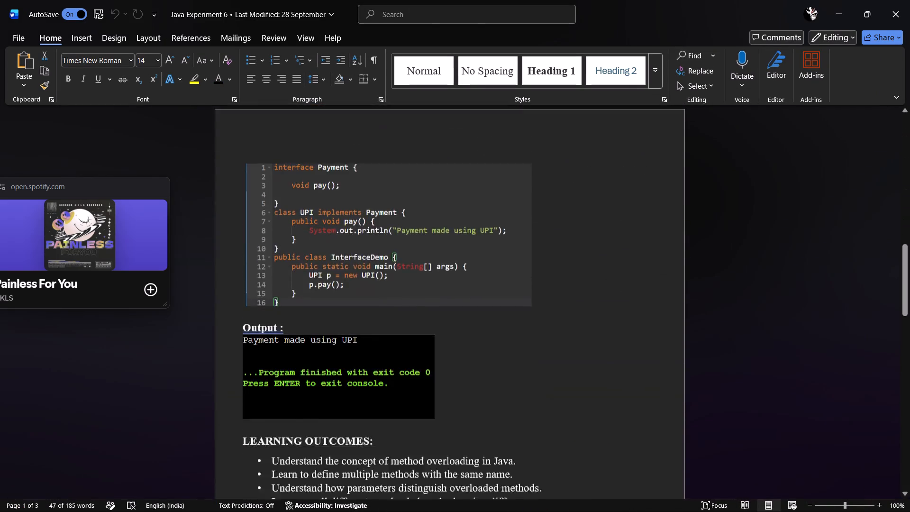
scroll(380, 325, "down", 9)
left_click(383, 312)
right_click(394, 279)
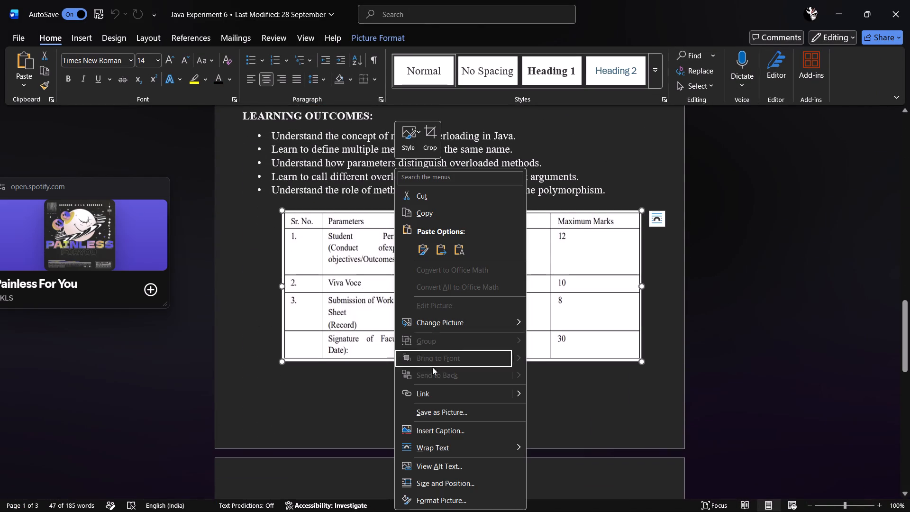
left_click(427, 212)
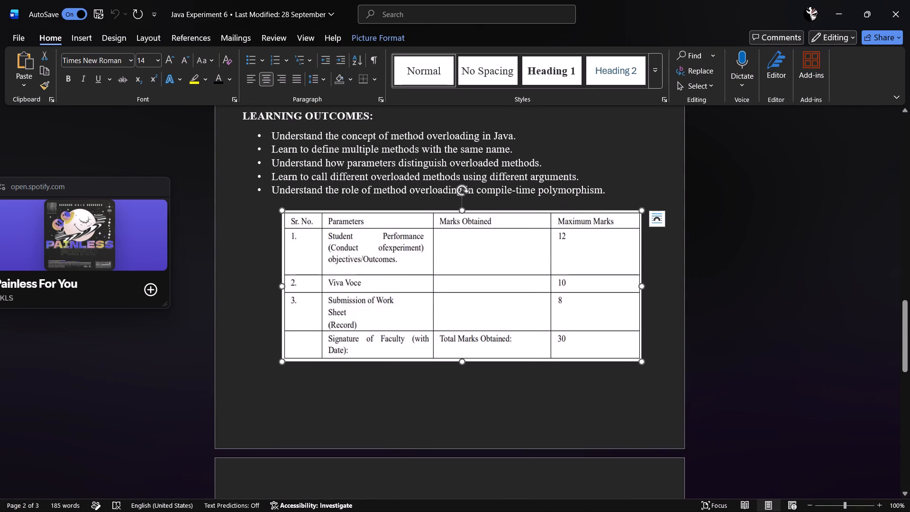
scroll(303, 390, "down", 20)
scroll(303, 390, "down", 15)
scroll(286, 387, "up", 13)
left_click(909, 0)
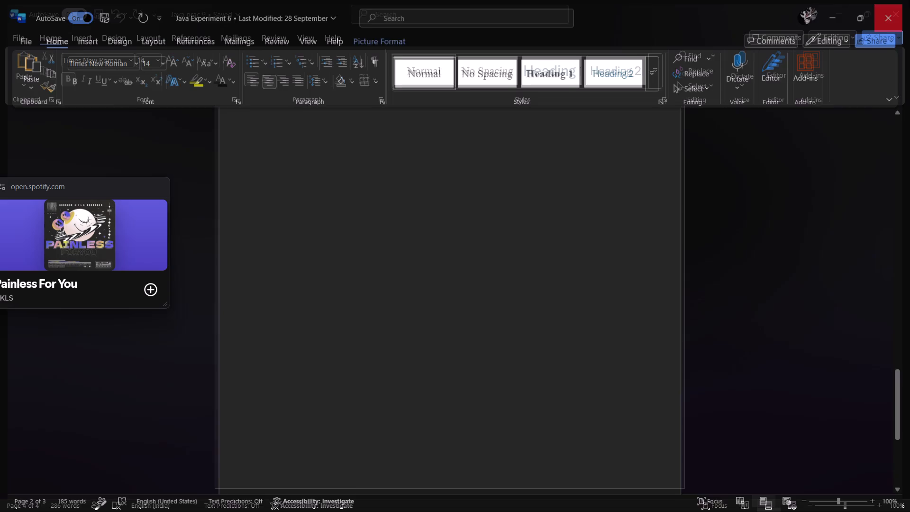
Add two line breaks below the Learning Outcomes list in Java prac 9 and paste the marks table picture there.
scroll(485, 353, "up", 18)
scroll(485, 393, "down", 8)
left_click(378, 425)
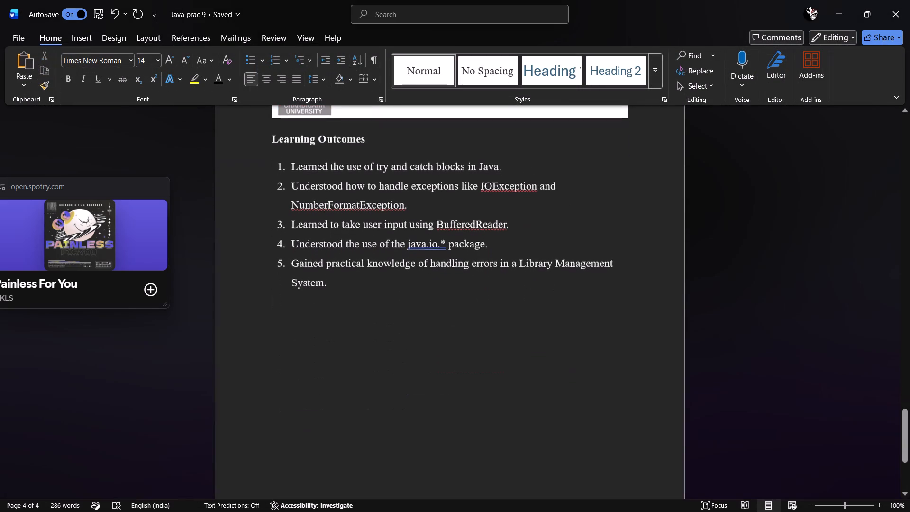
left_click(348, 375)
key("Return")
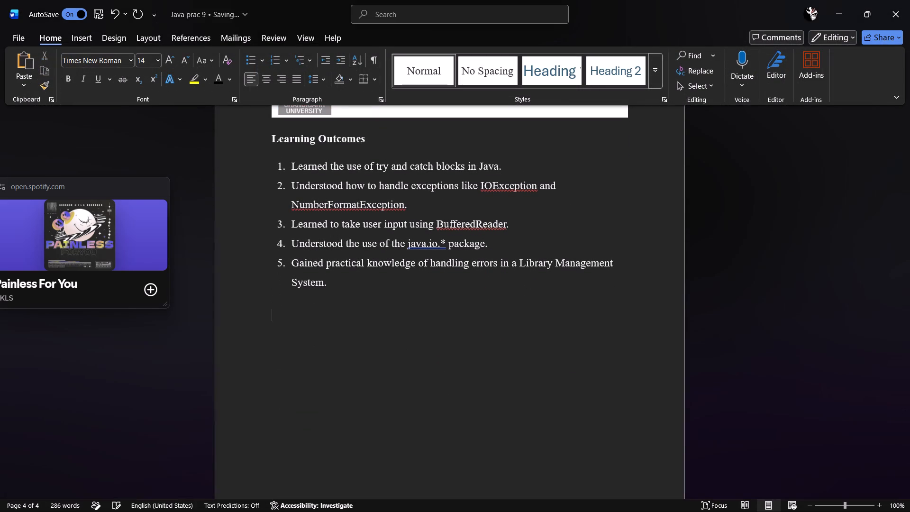
key("Return")
key("ctrl+v")
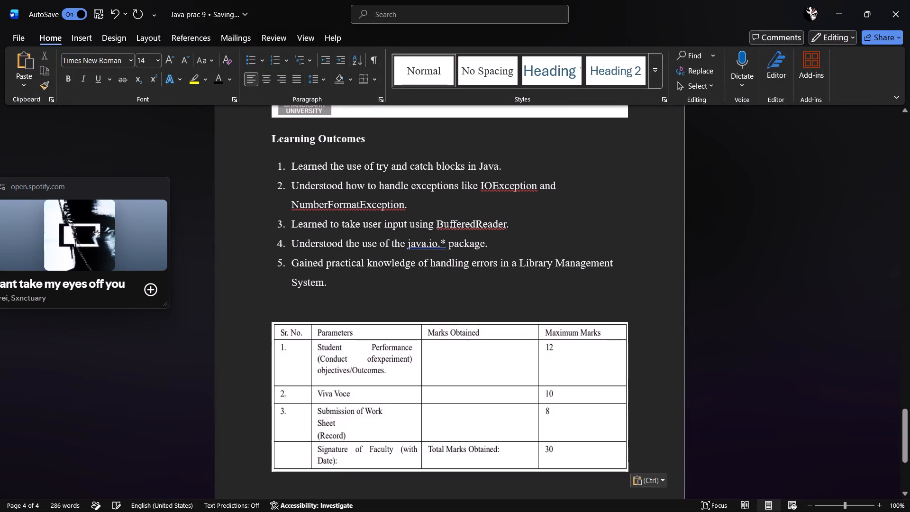
Change the experiment number in the first page's title to 9.
scroll(311, 268, "down", 16)
scroll(380, 331, "up", 20)
scroll(380, 331, "up", 5)
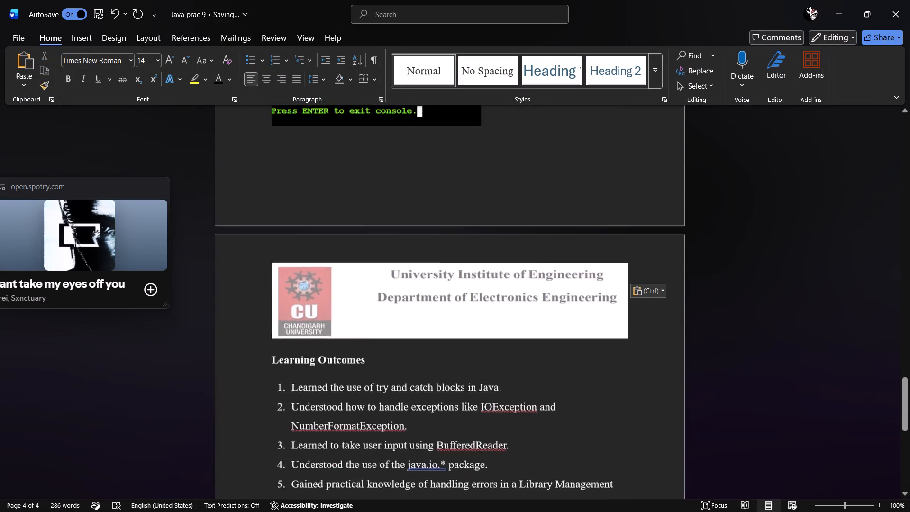
scroll(391, 308, "up", 4)
scroll(389, 308, "up", 20)
scroll(389, 308, "up", 14)
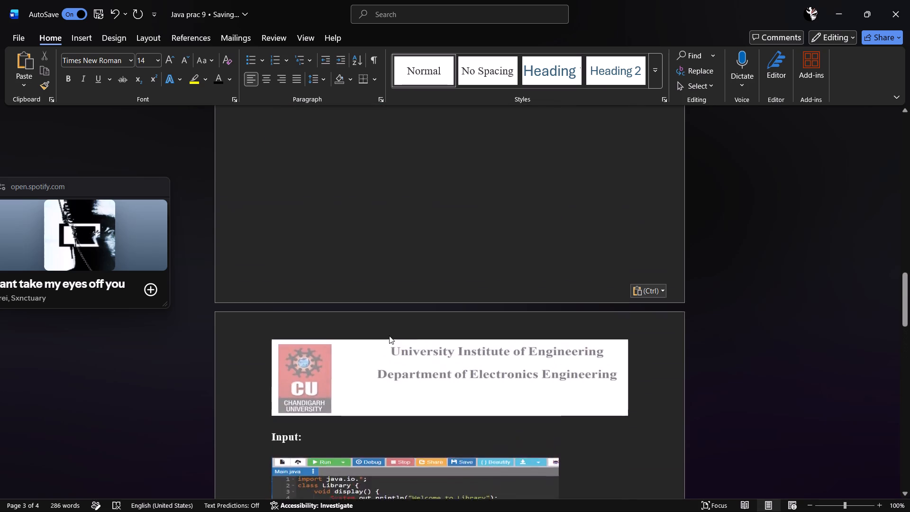
scroll(389, 336, "up", 20)
scroll(389, 336, "up", 20)
scroll(389, 336, "up", 12)
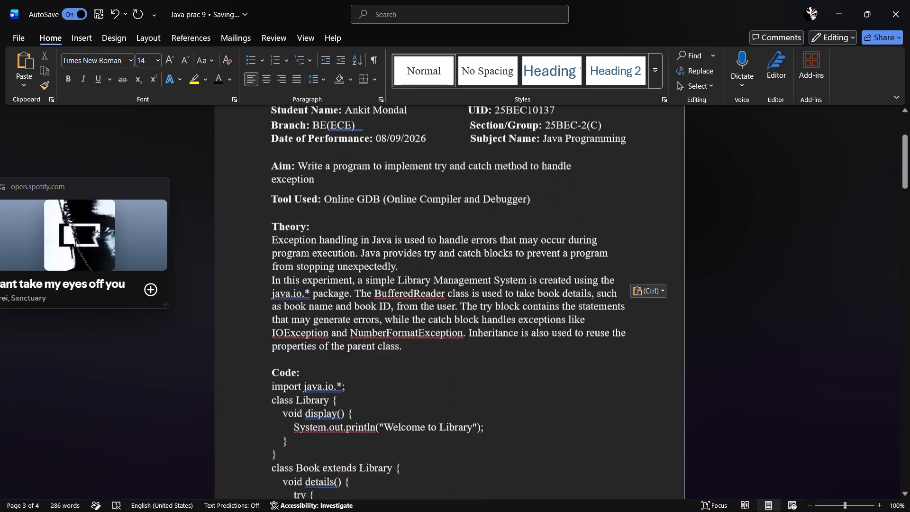
scroll(408, 294, "up", 8)
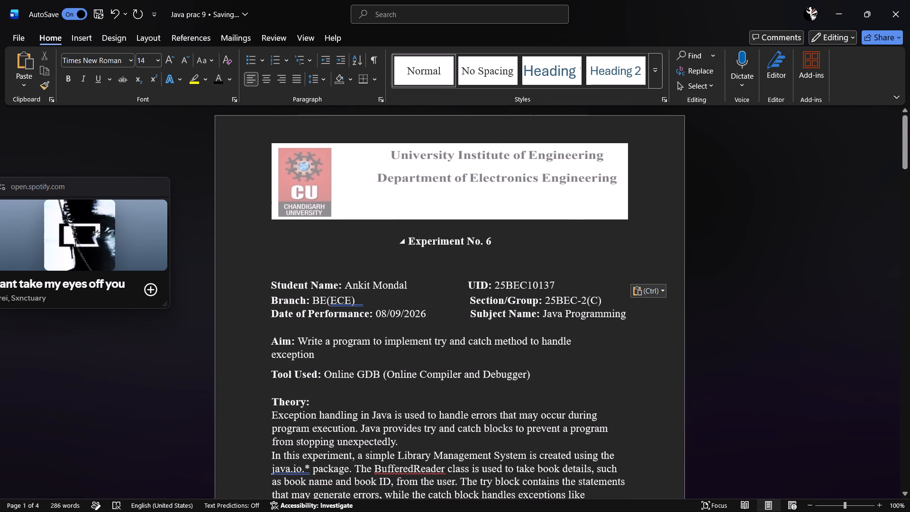
left_click(498, 244)
key("BackSpace")
key("9")
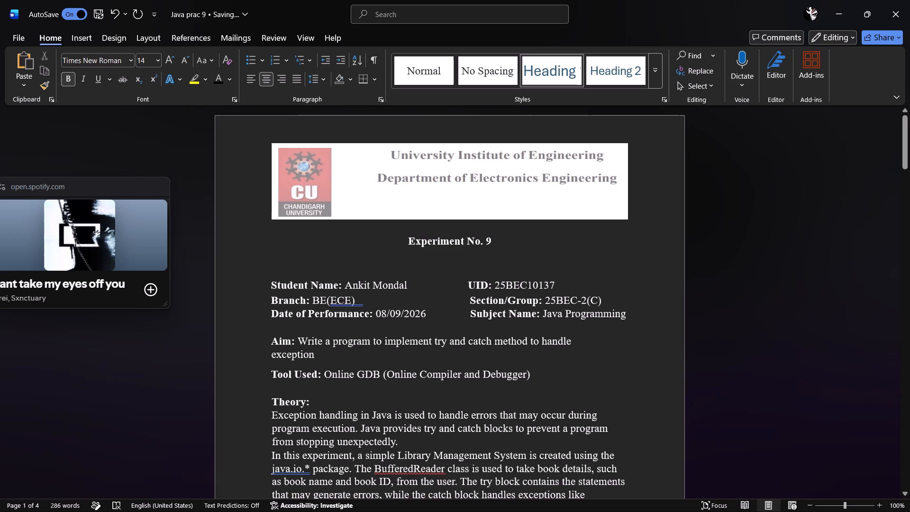
Set the Date of Performance to 03/11/2026, keeping it on a single line.
left_click(398, 311)
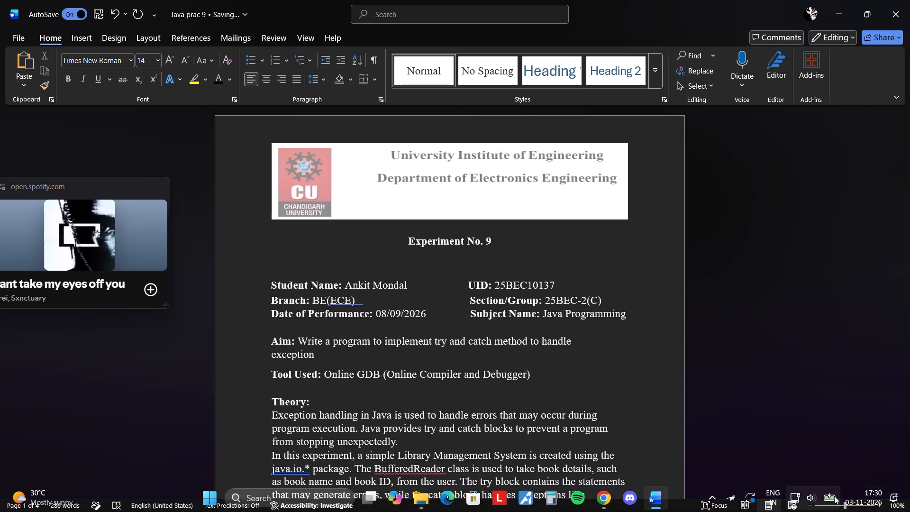
key("BackSpace")
key("BackSpace")
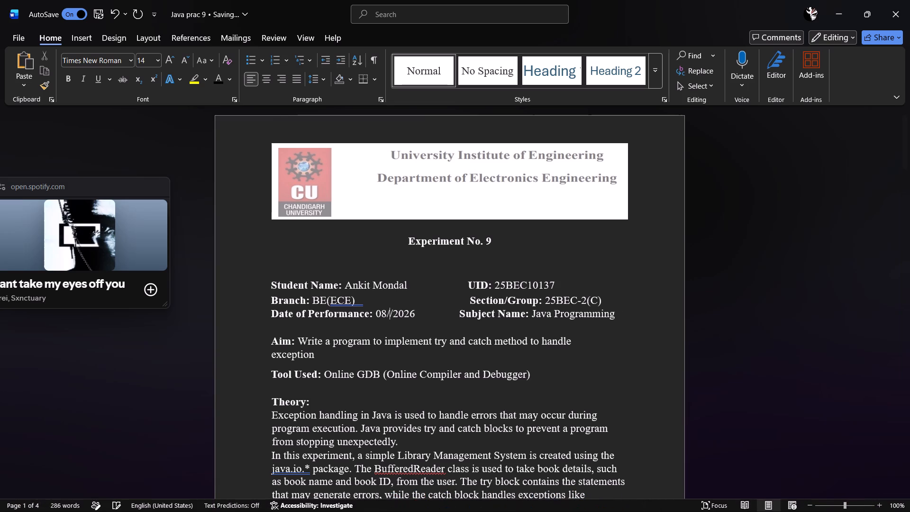
type("11")
key("Left")
key("Left")
key("Left")
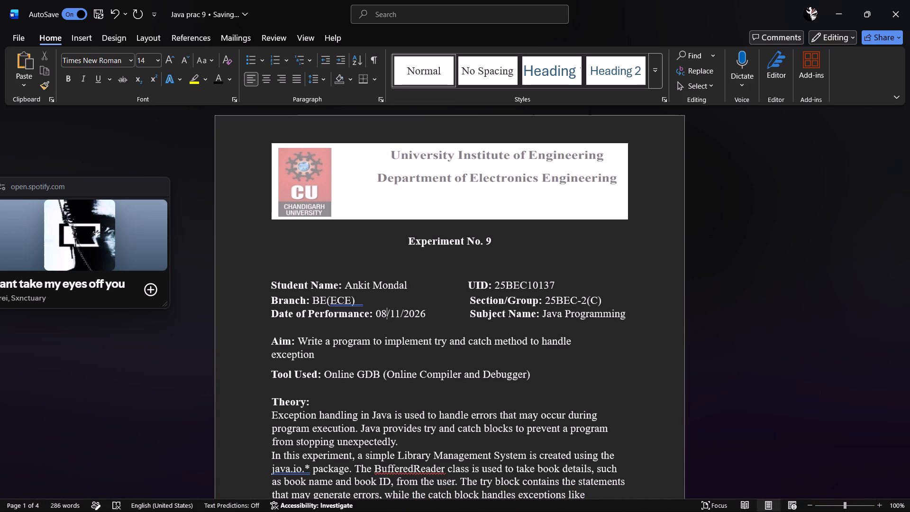
key("BackSpace")
key("3")
key("Return")
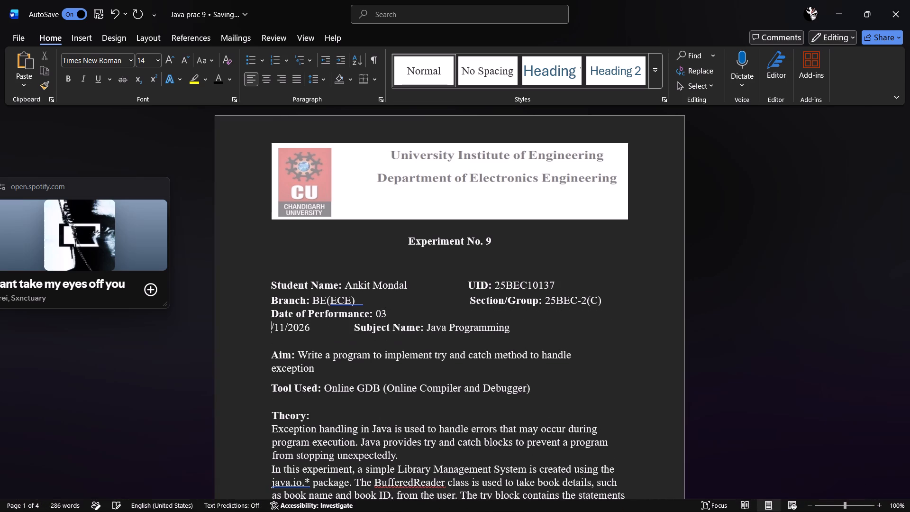
key("BackSpace")
key("BackSpace")
key("BackSpace")
key("3")
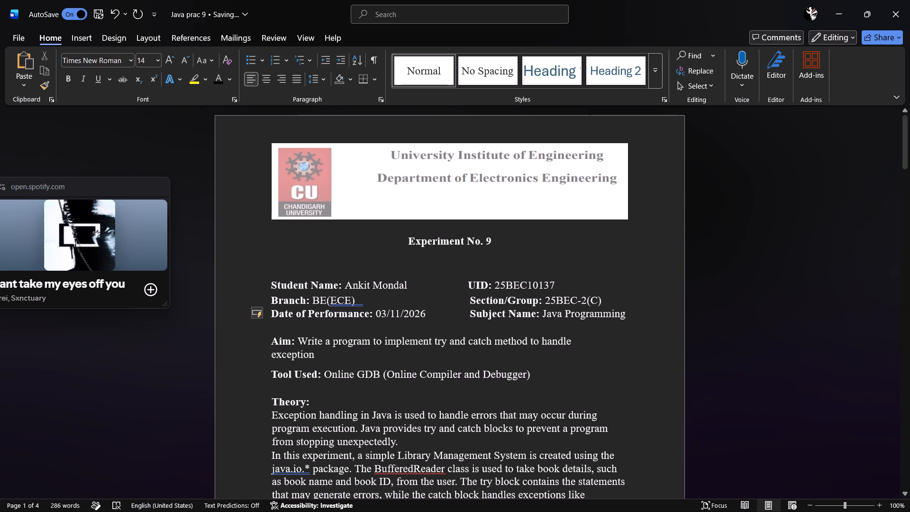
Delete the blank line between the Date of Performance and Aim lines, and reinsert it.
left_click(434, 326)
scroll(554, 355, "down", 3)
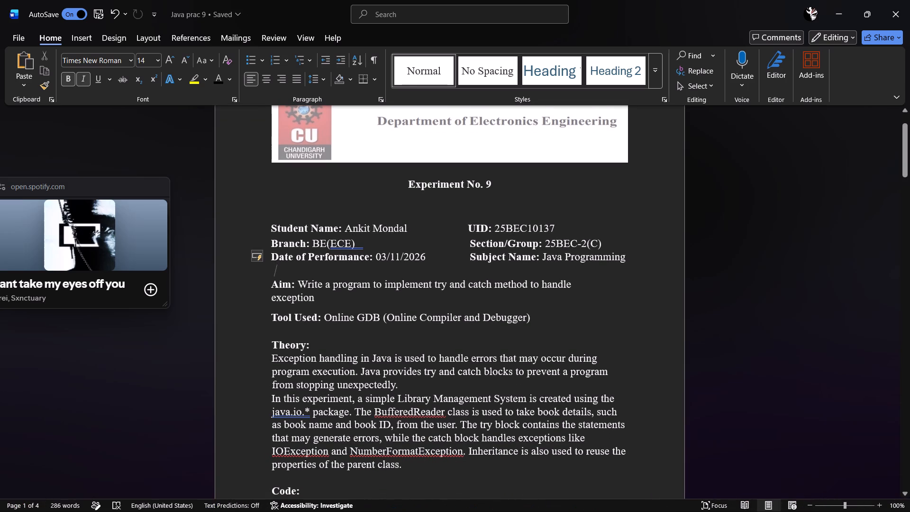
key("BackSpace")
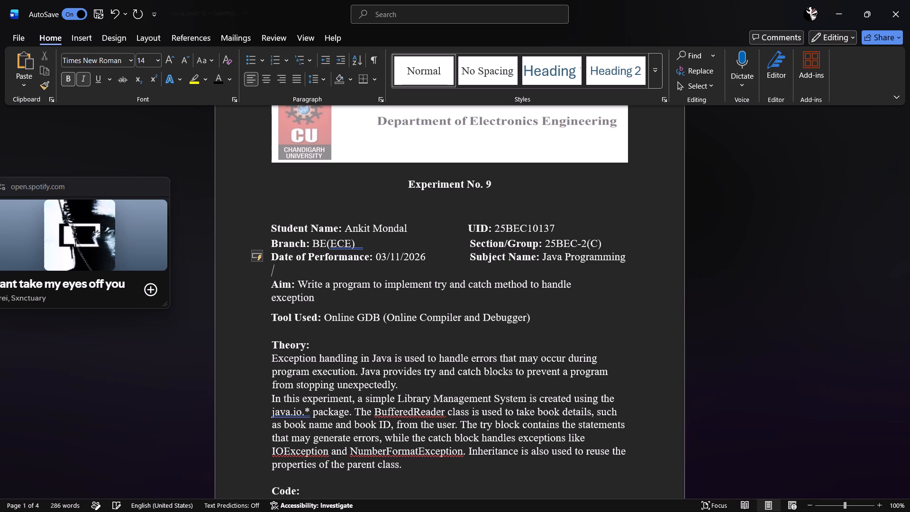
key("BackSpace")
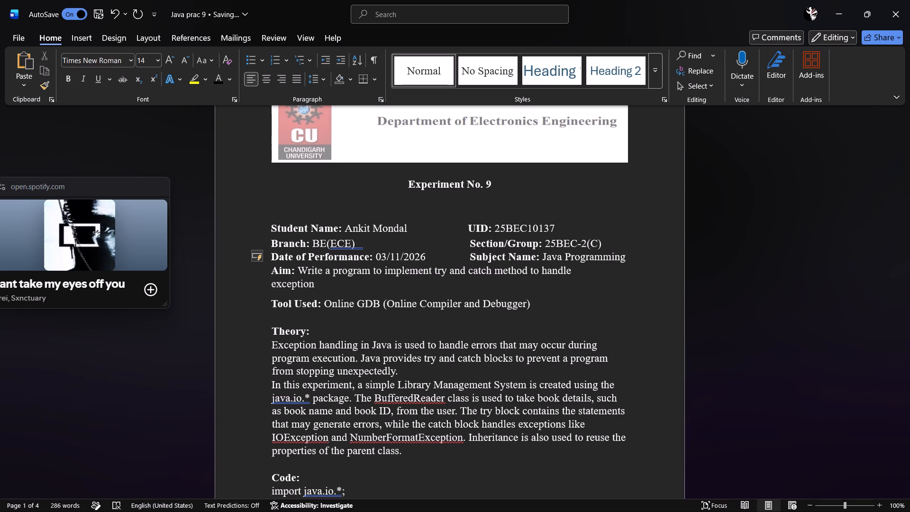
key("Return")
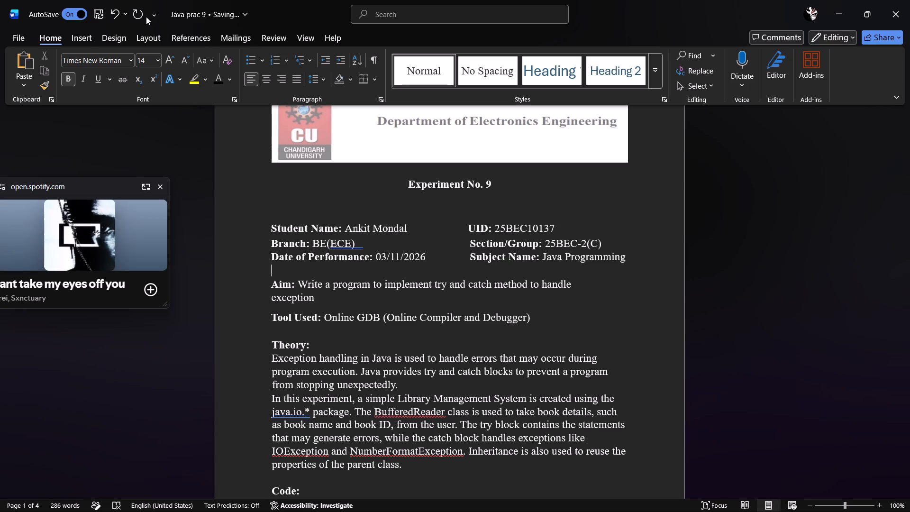
Review the report's pages, checking the code, Input and Output screenshots, Learning Outcomes and marks table.
scroll(325, 302, "down", 20)
scroll(325, 302, "down", 5)
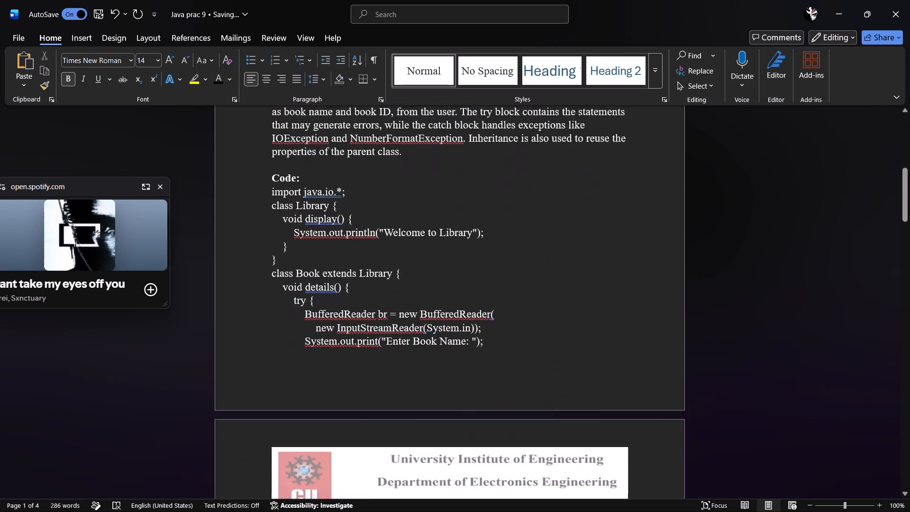
scroll(337, 289, "down", 20)
scroll(337, 289, "down", 20)
scroll(337, 289, "down", 20)
scroll(354, 275, "up", 6)
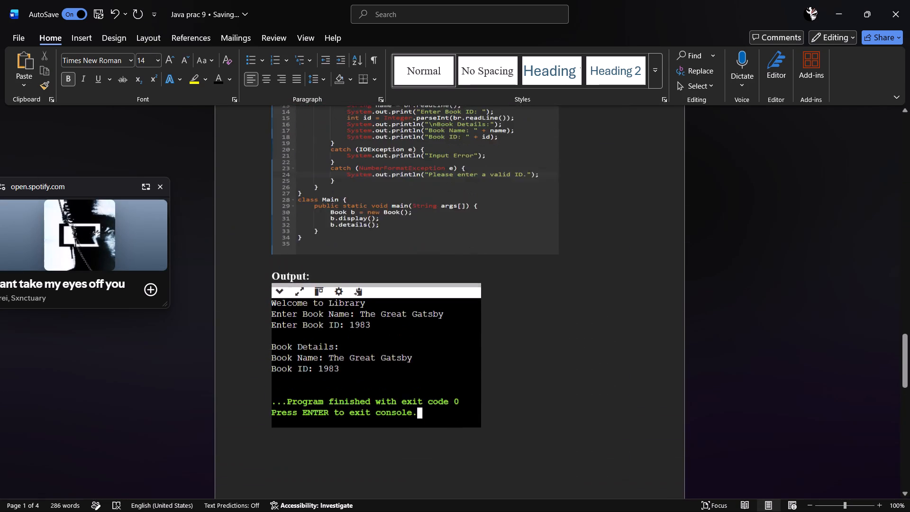
scroll(354, 275, "up", 14)
scroll(354, 275, "down", 20)
scroll(354, 275, "down", 15)
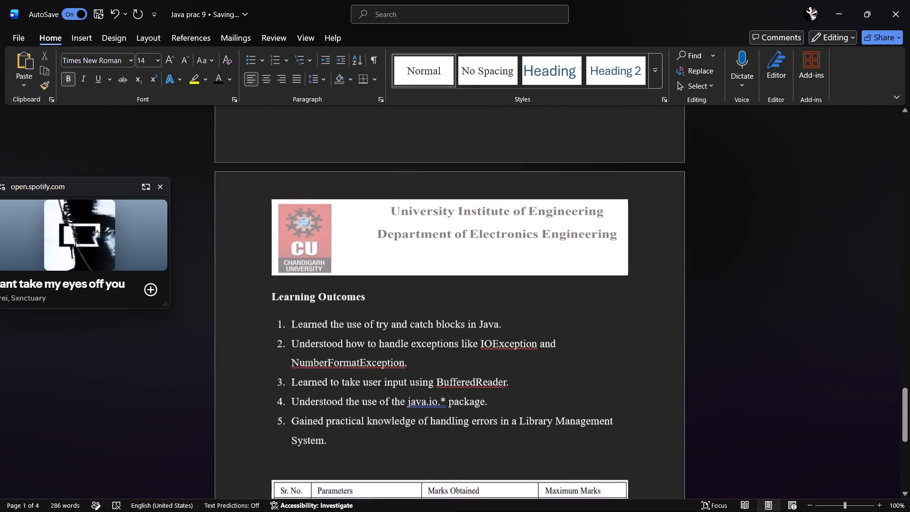
scroll(353, 274, "down", 14)
scroll(344, 271, "up", 16)
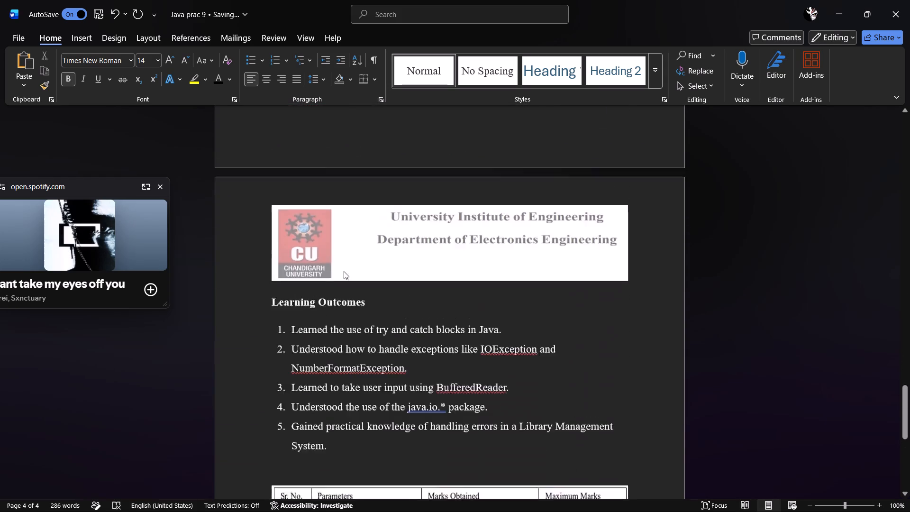
scroll(344, 271, "up", 20)
scroll(344, 271, "up", 20)
scroll(344, 271, "up", 13)
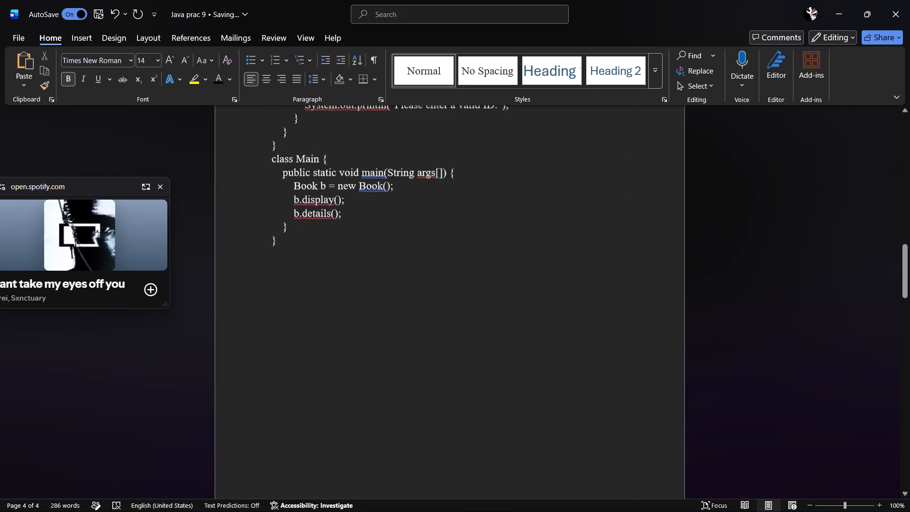
Delete the blank lines above the Input heading so it moves up to the second page, below the code.
scroll(356, 248, "down", 20)
scroll(356, 248, "down", 7)
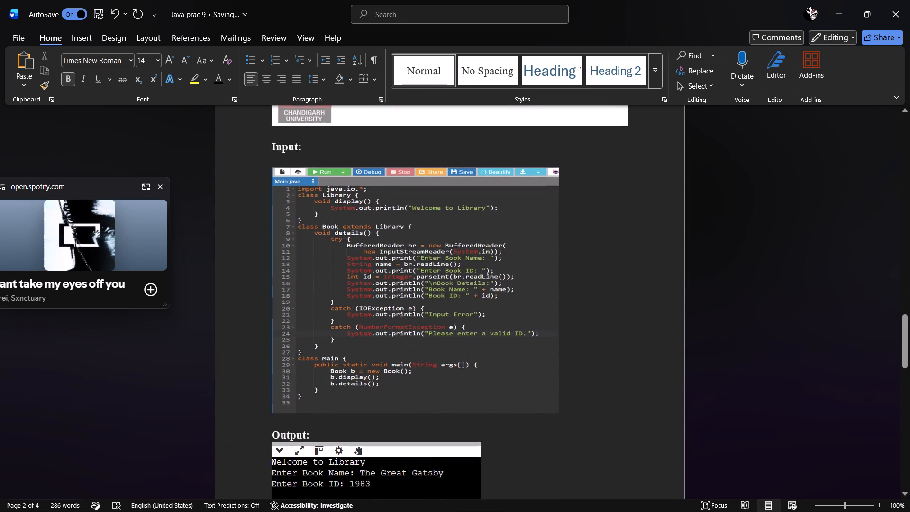
scroll(350, 253, "up", 4)
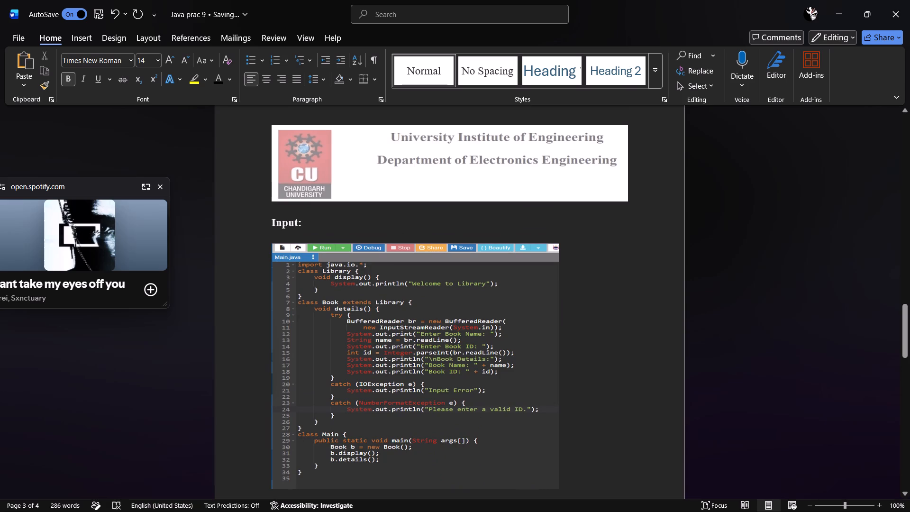
left_click(271, 223)
key("BackSpace")
key("BackSpace")
key("BackSpace")
key("BackSpace")
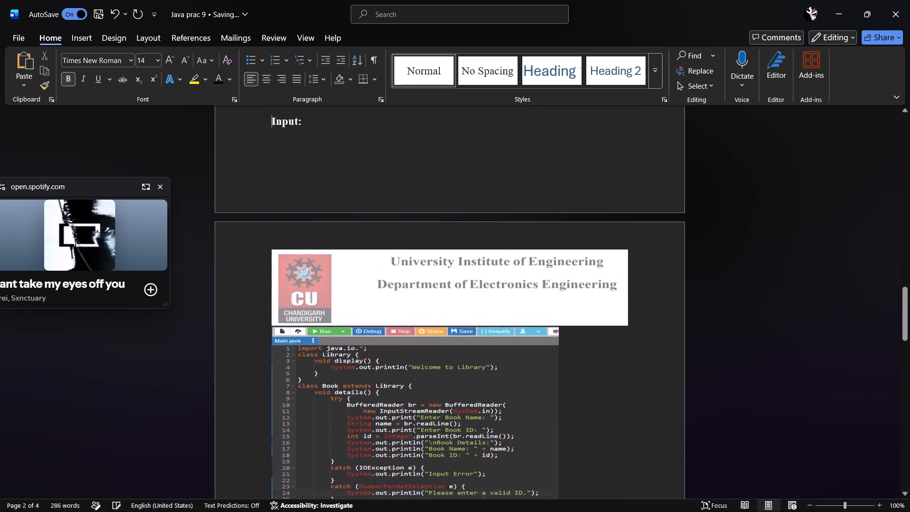
key("BackSpace")
key("BackSpace")
key("BackSpace")
key("BackSpace")
key("BackSpace")
key("BackSpace")
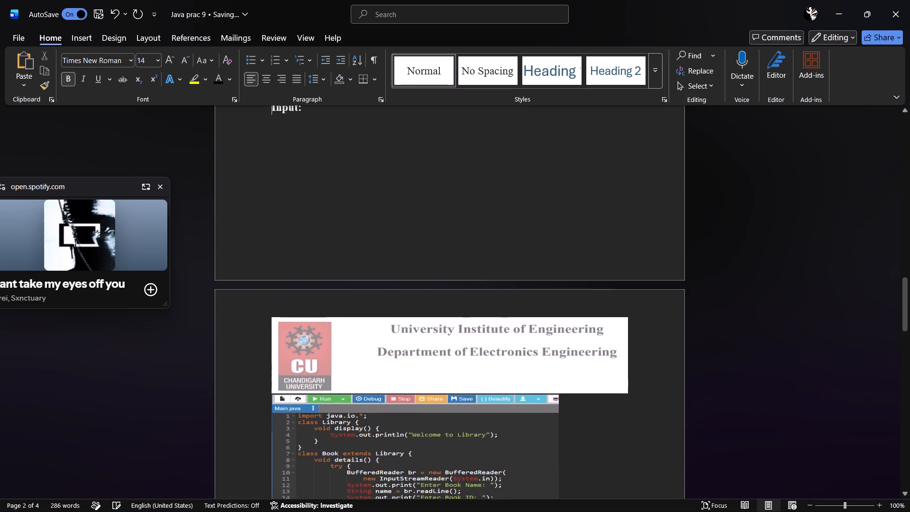
key("BackSpace")
key("BackSpace")
key("BackSpace")
Shrink the Input code screenshot so it fits under its heading on the second page, keeping it a moderate size.
scroll(350, 252, "down", 10)
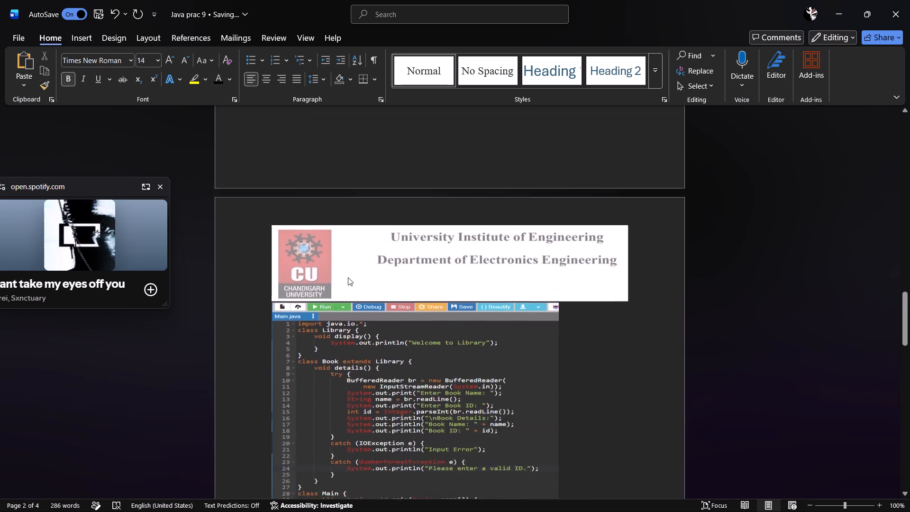
scroll(348, 277, "down", 5)
left_click(378, 276)
left_click_drag(561, 398, 551, 386)
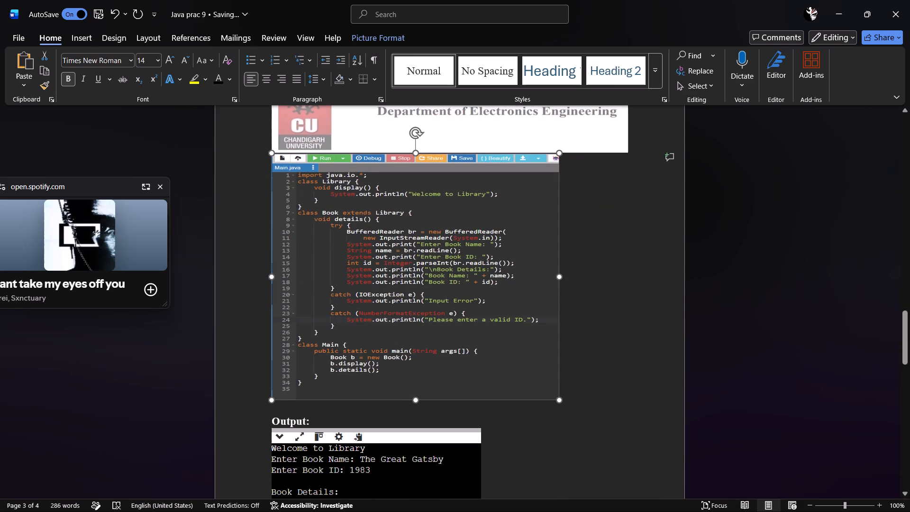
left_click_drag(551, 386, 458, 241)
left_click_drag(458, 316, 418, 269)
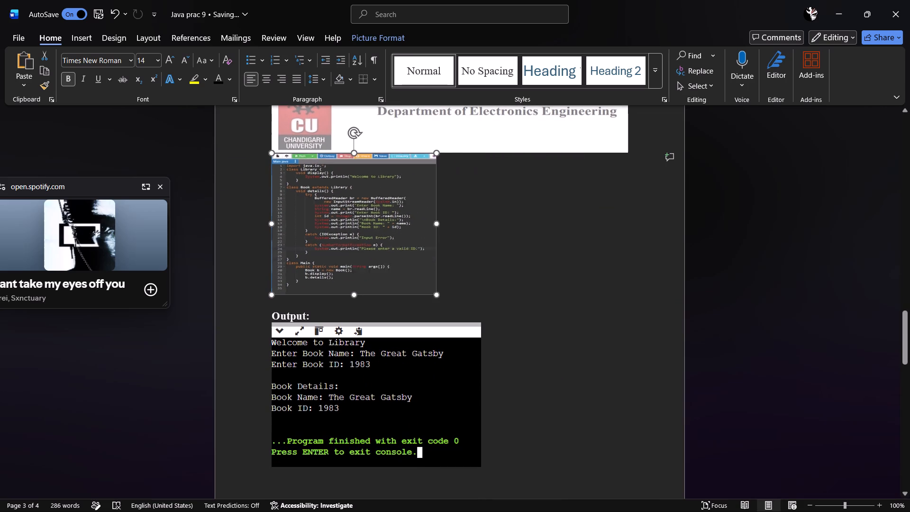
left_click_drag(418, 269, 330, 188)
scroll(317, 168, "up", 7)
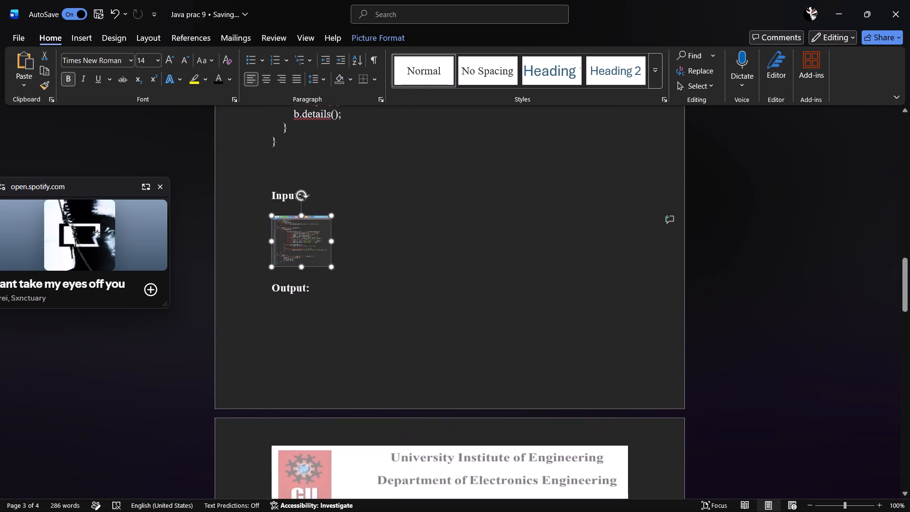
left_click(312, 274)
left_click_drag(331, 292, 345, 305)
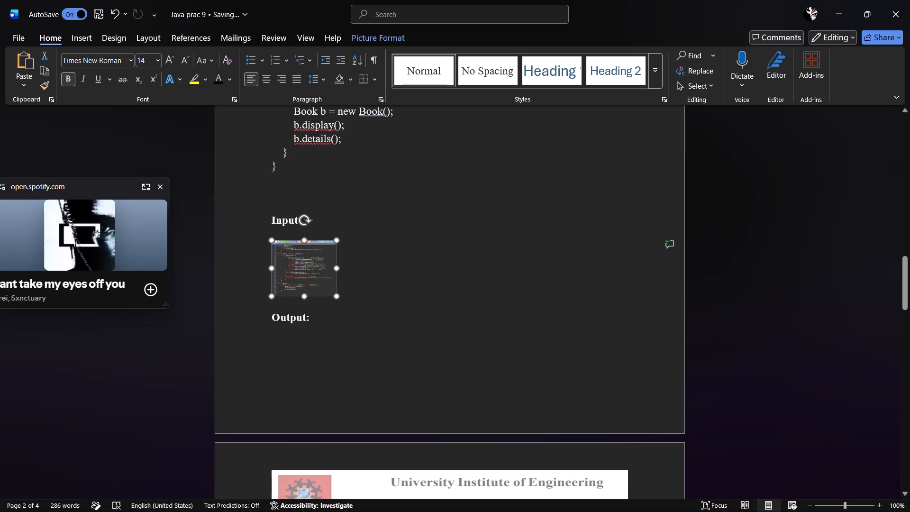
left_click_drag(345, 305, 408, 374)
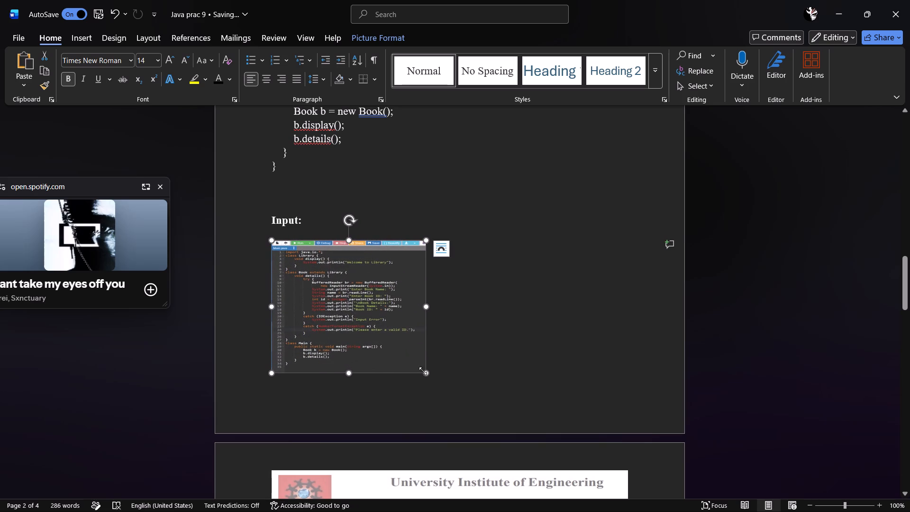
left_click(427, 372)
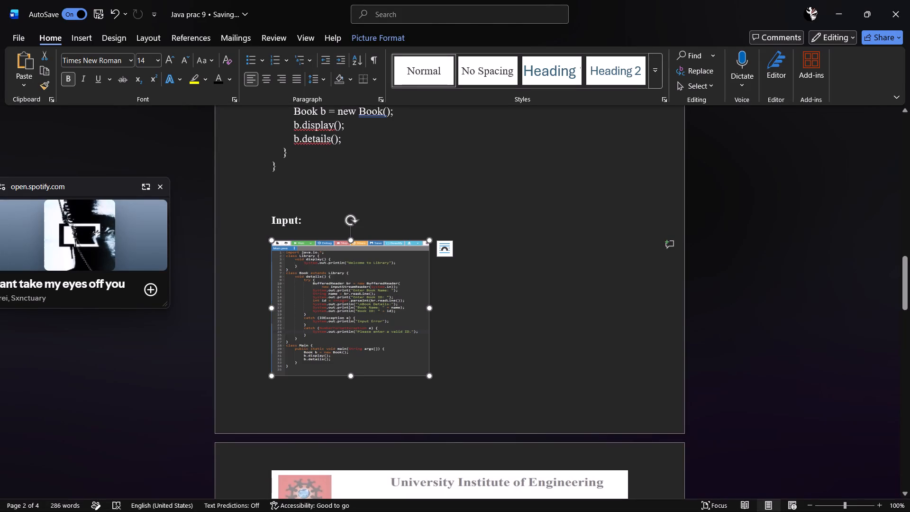
Remove the remaining blank lines between the code's last closing brace and the Input heading.
left_click(269, 211)
left_click(267, 228)
left_click(270, 210)
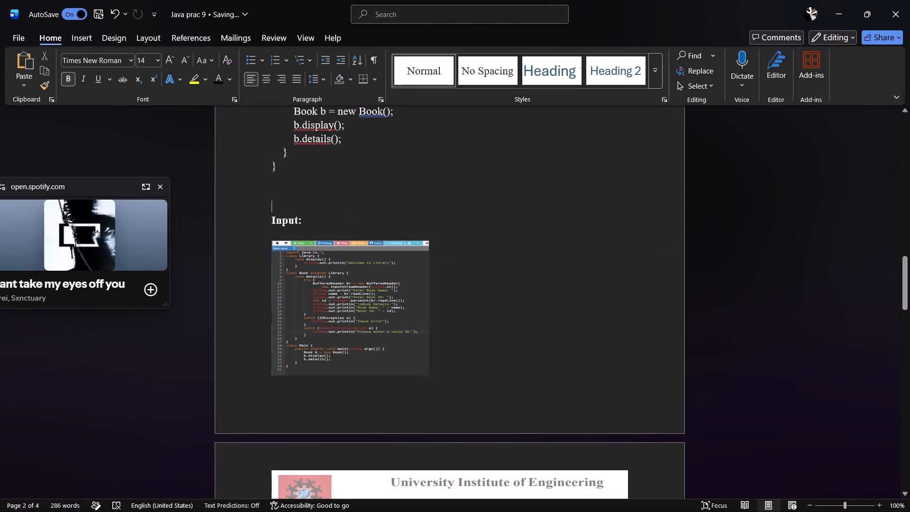
key("BackSpace")
key("BackSpace")
key("BackSpace")
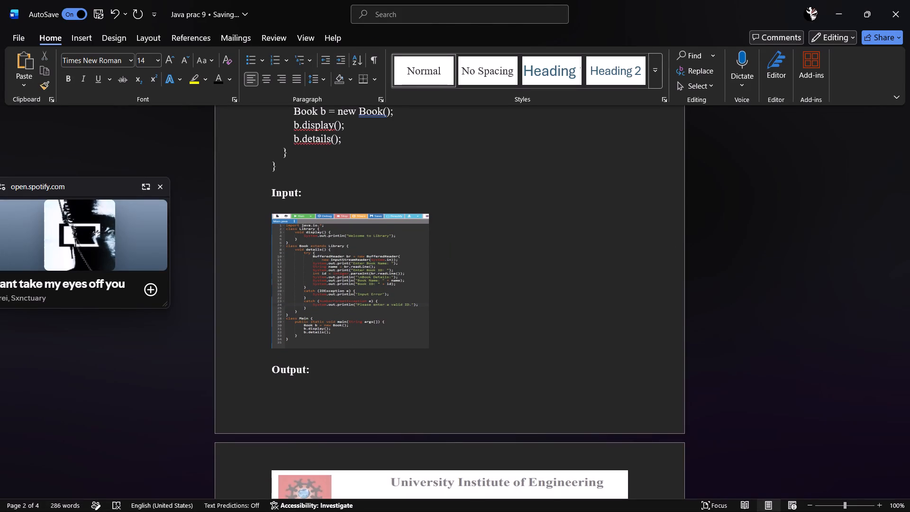
left_click(264, 186)
left_click(274, 189)
left_click(273, 192)
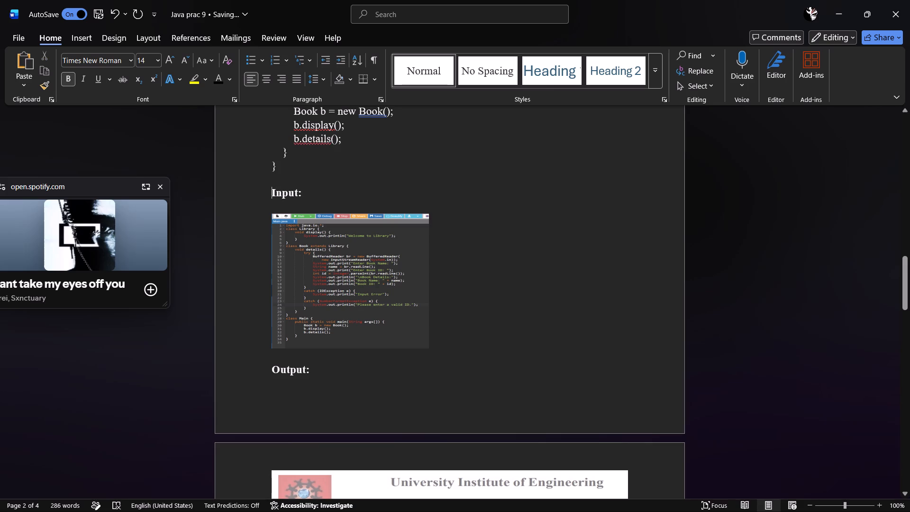
key("BackSpace")
key("BackSpace")
Enlarge and widen the Input code screenshot to use the free space on the second page.
scroll(301, 184, "up", 3)
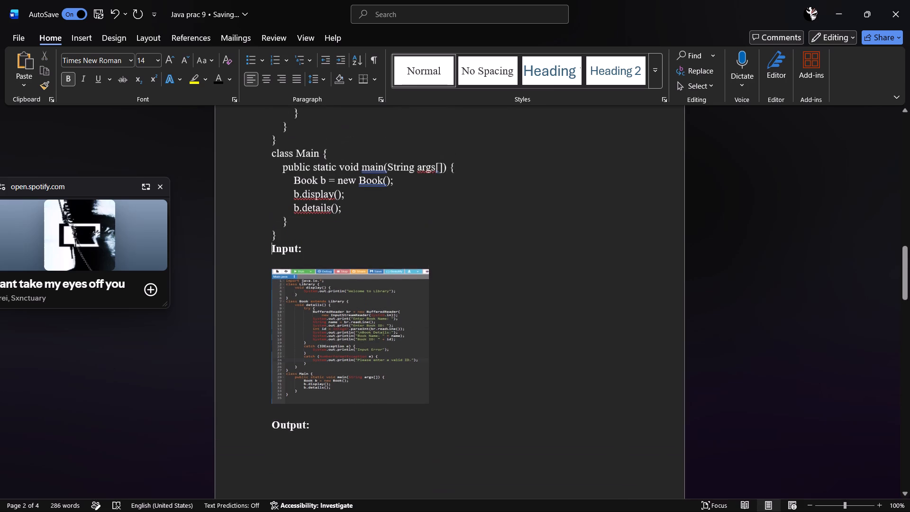
scroll(309, 184, "up", 4)
scroll(309, 184, "down", 3)
left_click(356, 306)
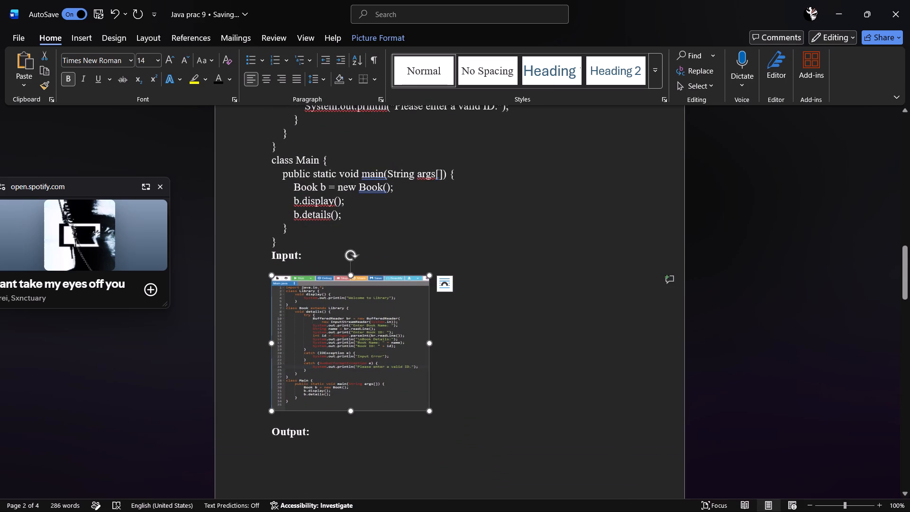
left_click_drag(429, 411, 469, 457)
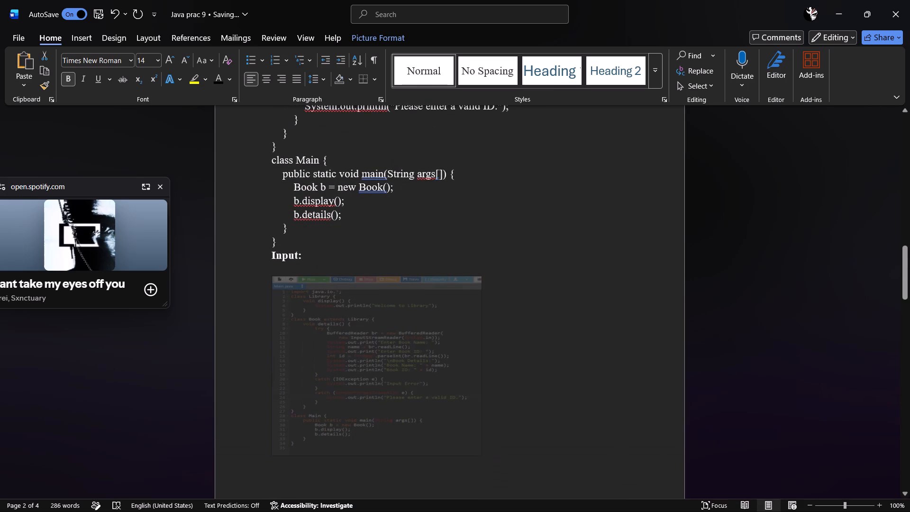
left_click_drag(469, 457, 465, 449)
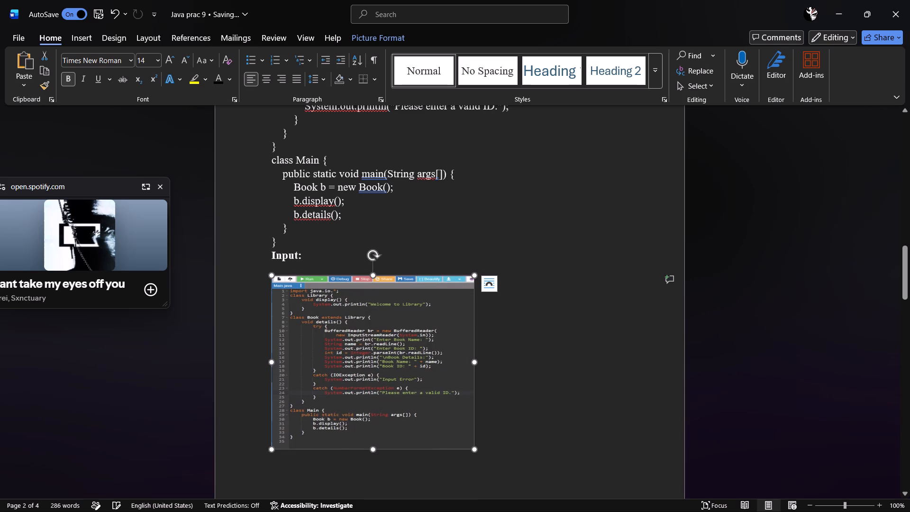
left_click_drag(477, 359, 549, 383)
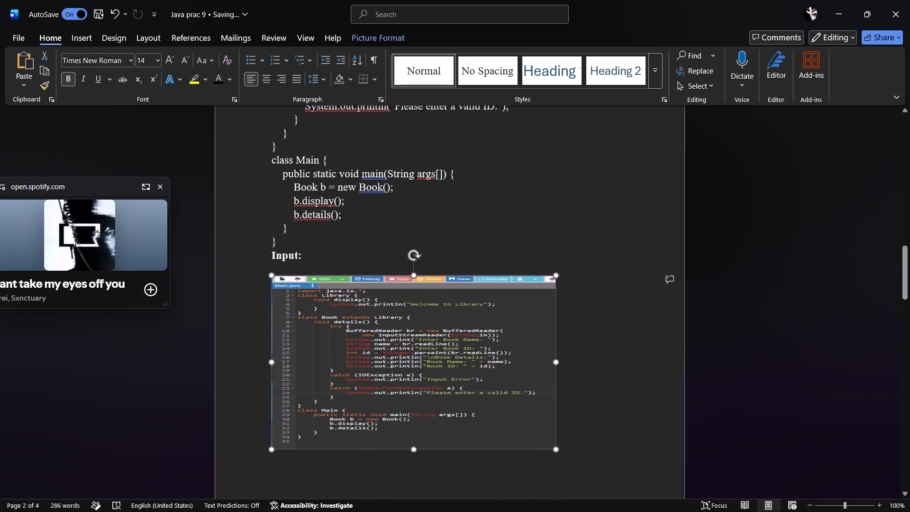
left_click_drag(549, 383, 511, 387)
scroll(491, 381, "down", 7)
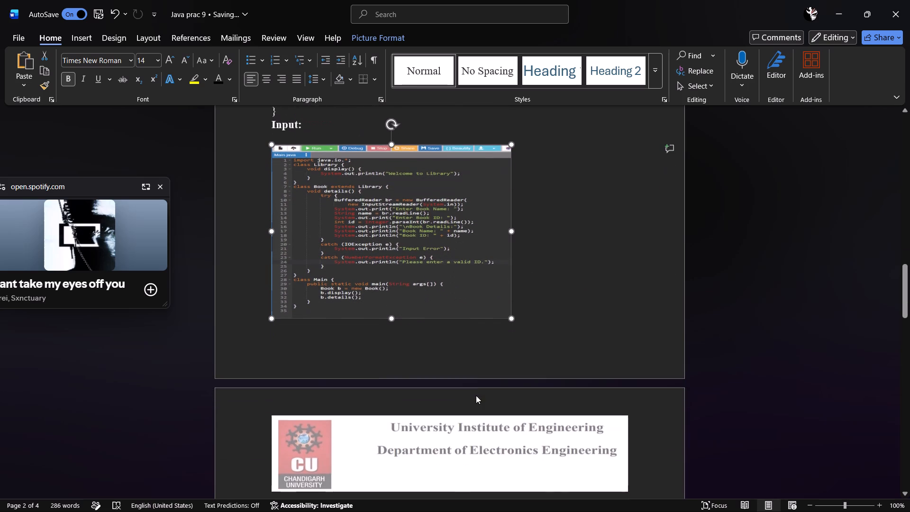
left_click_drag(384, 316, 389, 315)
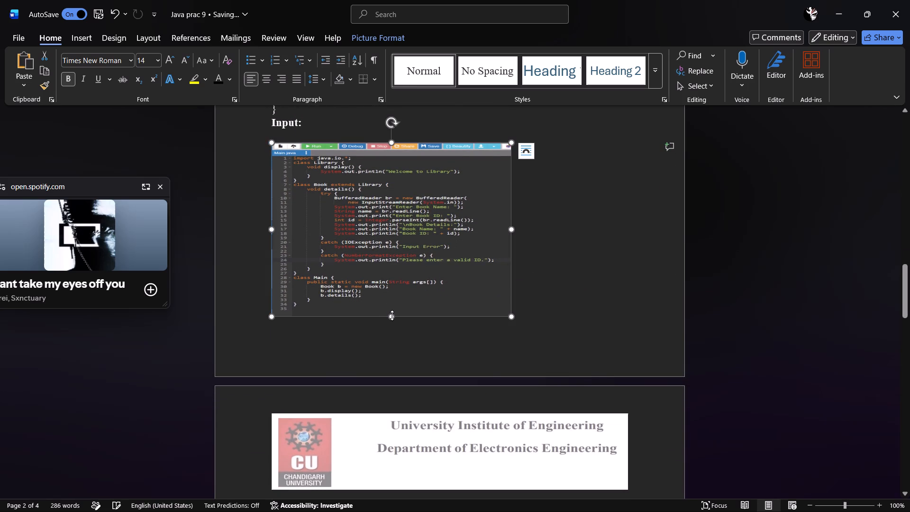
left_click_drag(392, 315, 392, 321)
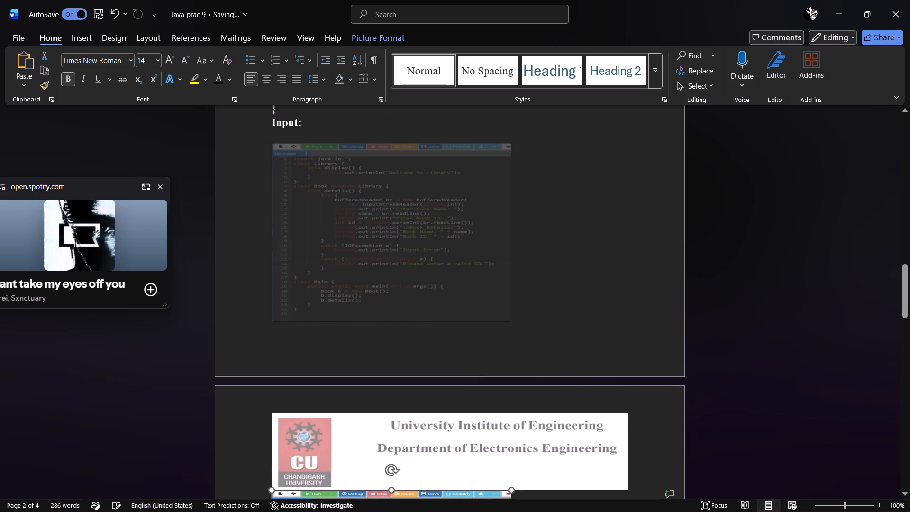
left_click_drag(392, 321, 392, 320)
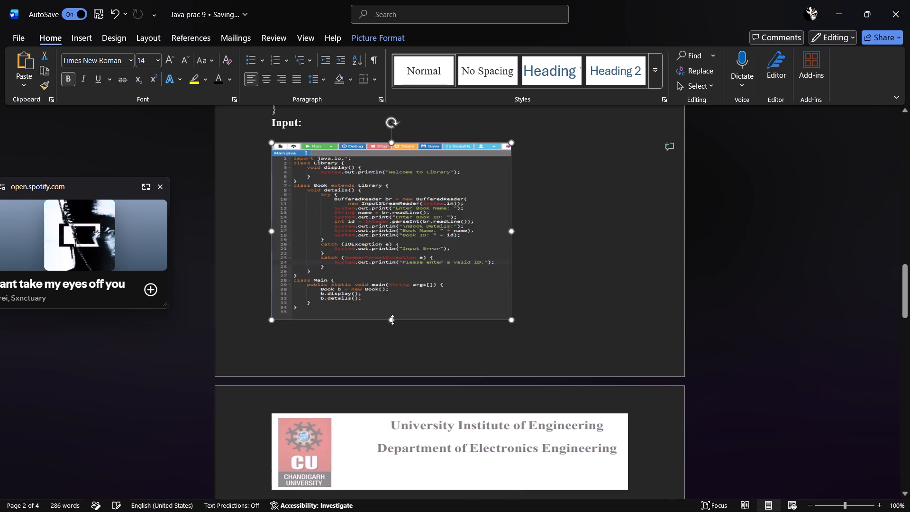
scroll(391, 288, "up", 2)
left_click(393, 182)
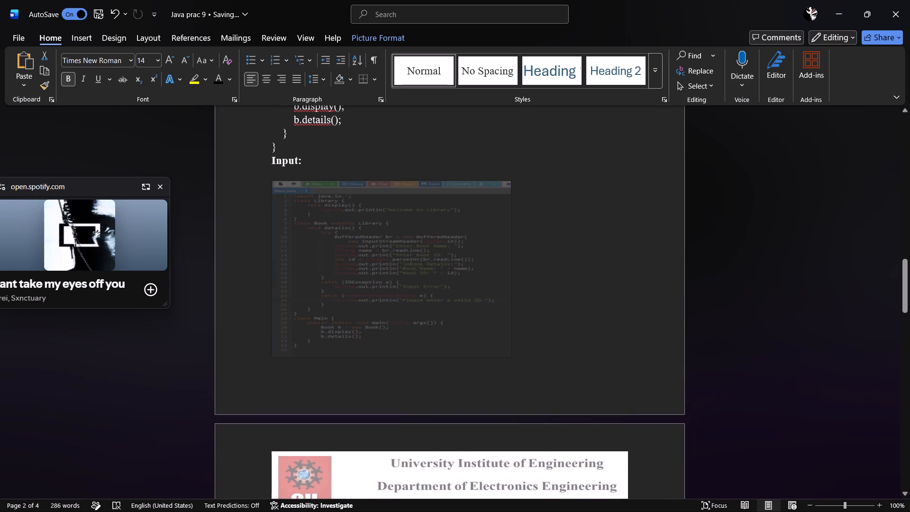
Delete the blank line between the Input heading and its screenshot.
left_click(270, 170)
key("BackSpace")
key("BackSpace")
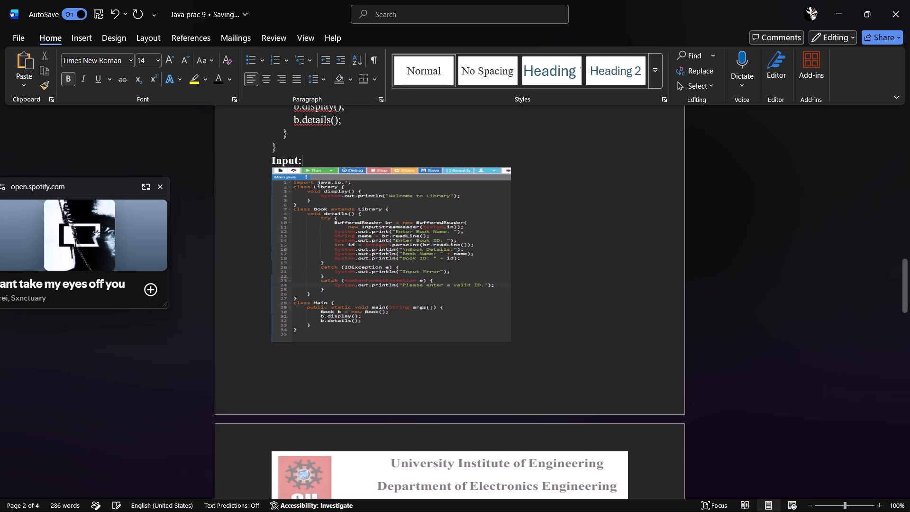
Make the Input code screenshot slightly taller and narrower while keeping it on the second page.
left_click(394, 270)
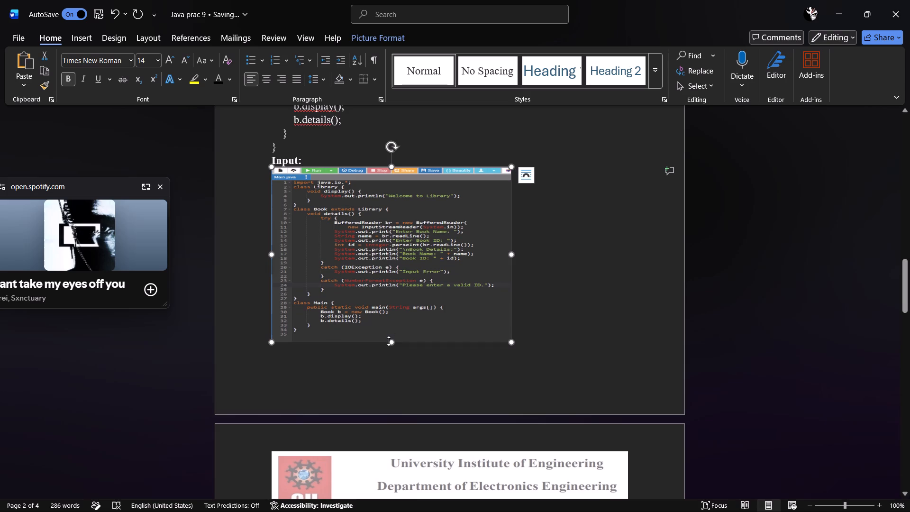
left_click_drag(389, 341, 391, 358)
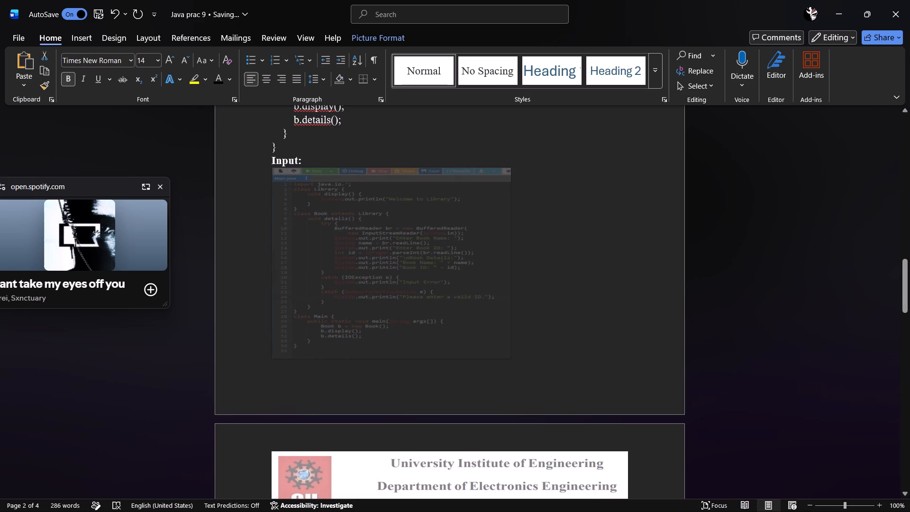
left_click_drag(391, 358, 391, 357)
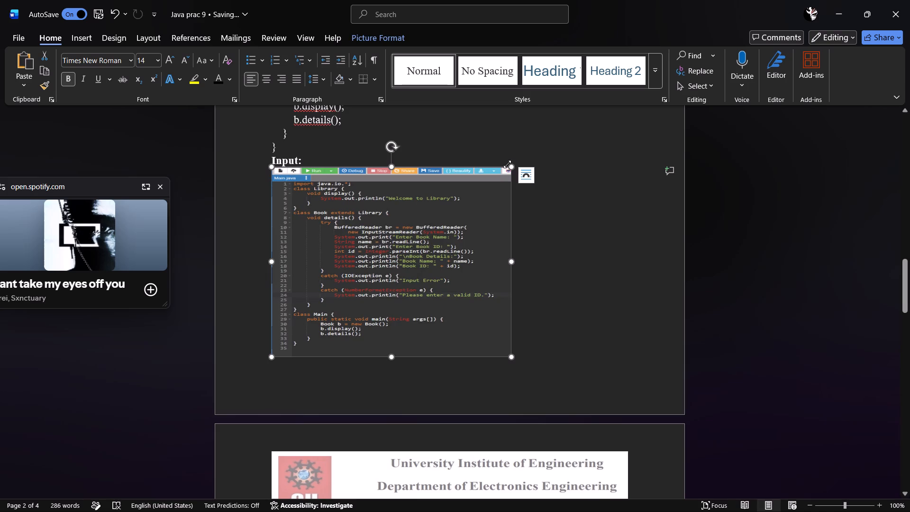
left_click_drag(513, 262, 527, 262)
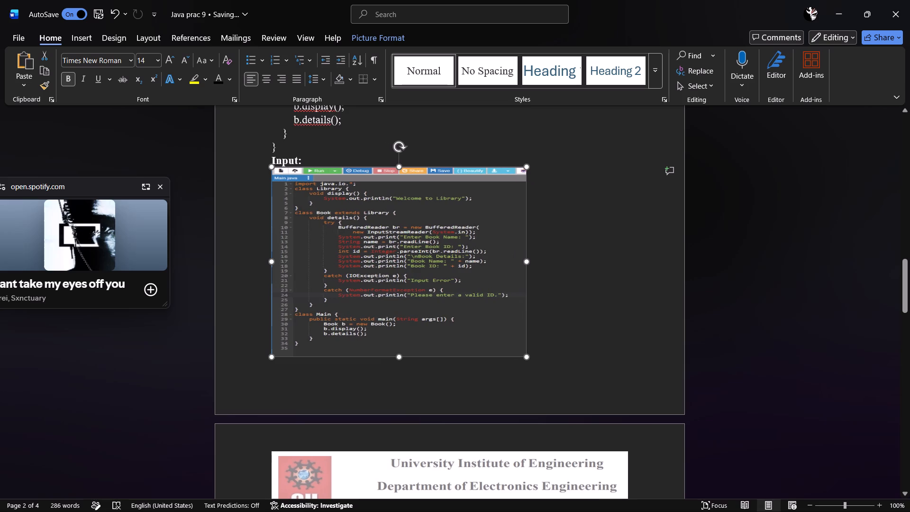
left_click_drag(527, 262, 510, 264)
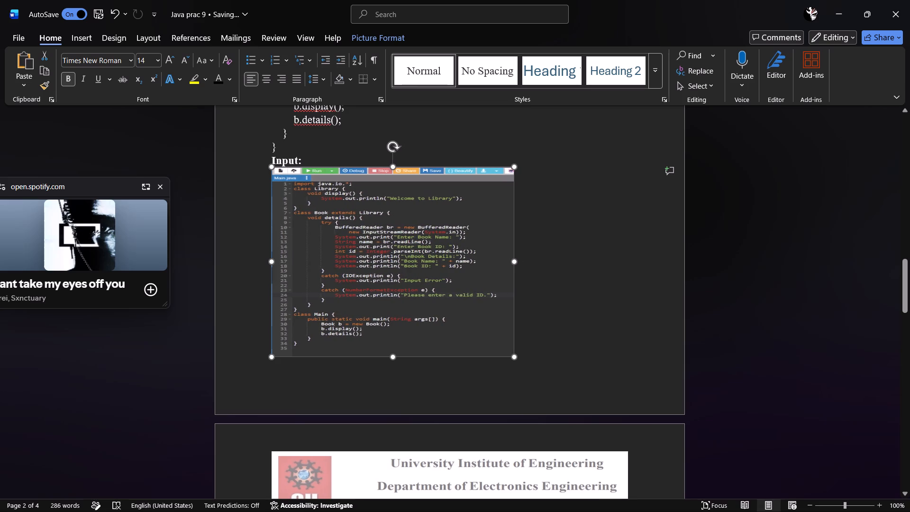
left_click_drag(510, 264, 489, 267)
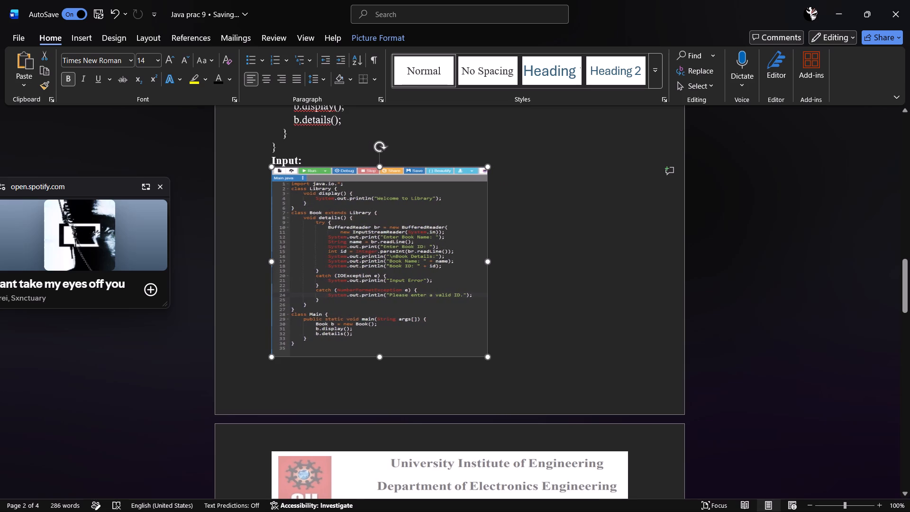
left_click_drag(489, 267, 491, 268)
Remove the blank lines between the Output console screenshot and the Learning Outcomes heading.
scroll(491, 268, "down", 6)
scroll(405, 307, "down", 7)
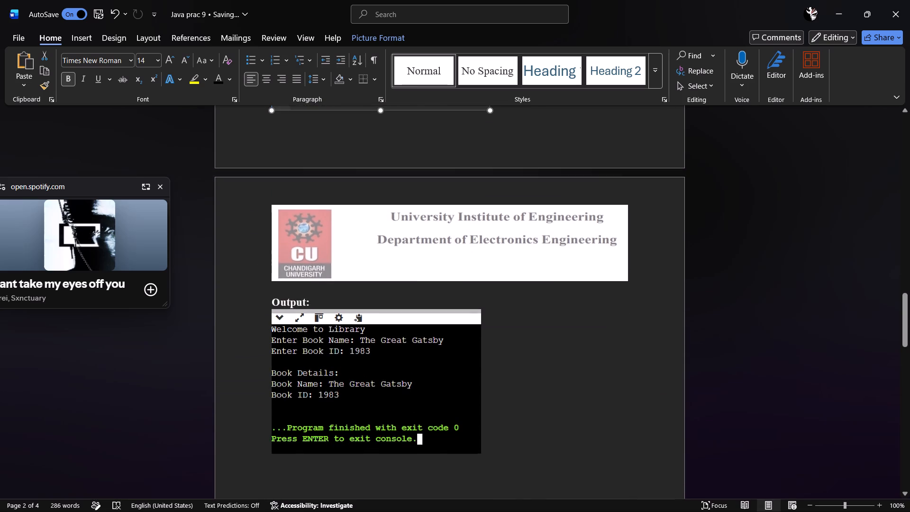
scroll(347, 303, "down", 20)
scroll(347, 303, "down", 15)
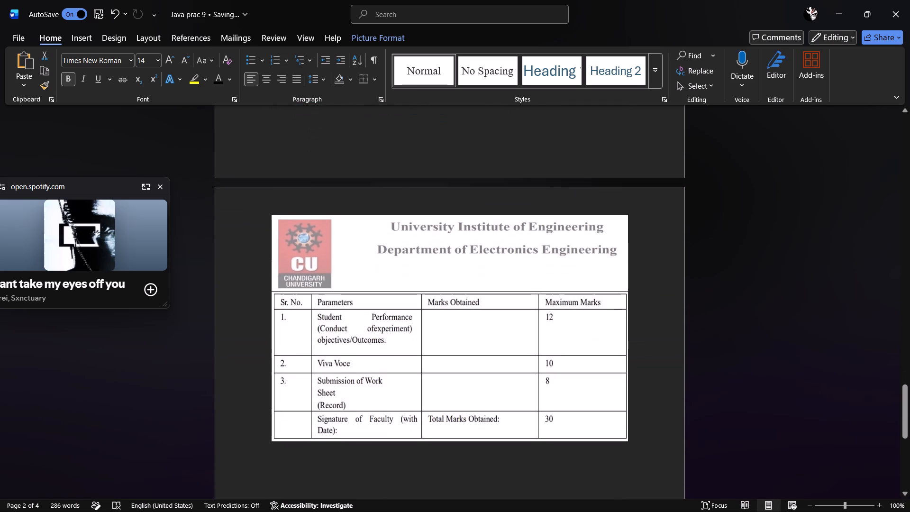
scroll(341, 312, "down", 15)
scroll(369, 354, "up", 3)
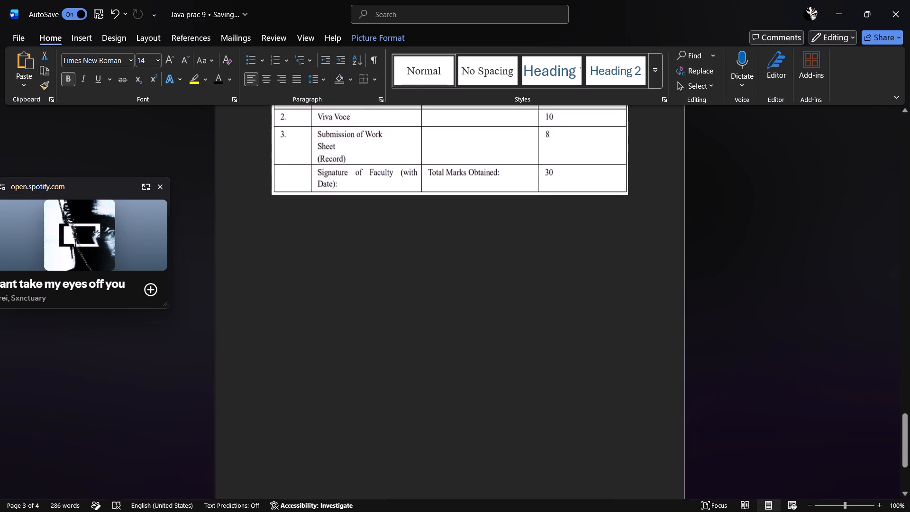
scroll(372, 354, "up", 20)
scroll(372, 354, "up", 19)
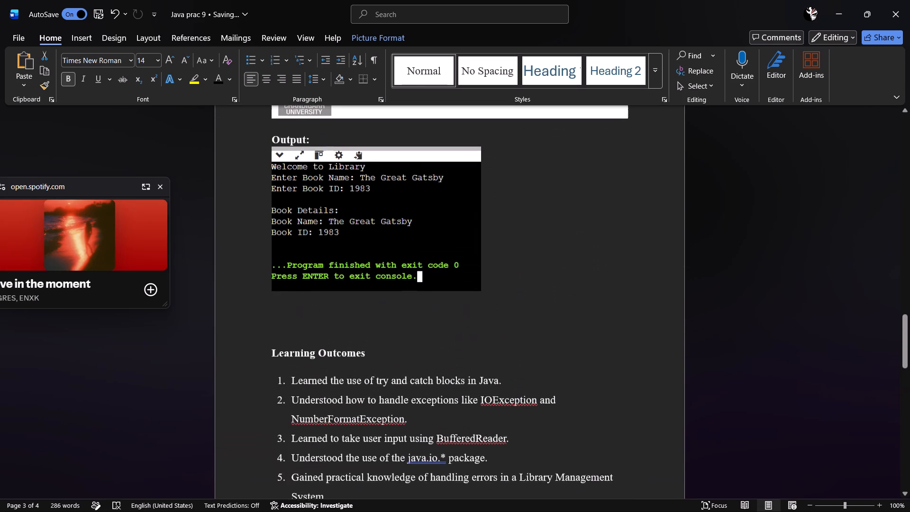
left_click(261, 354)
left_click(270, 350)
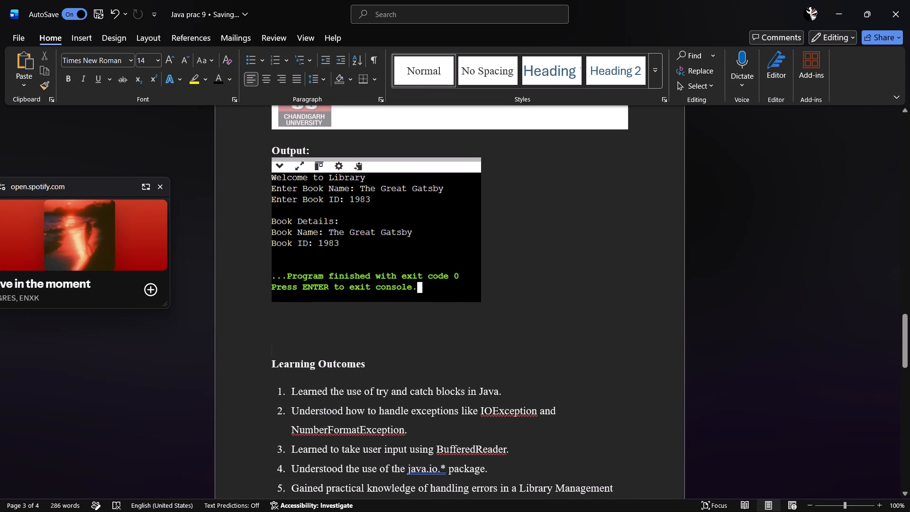
key("BackSpace")
key("BackSpace")
key("BackSpace")
key("BackSpace")
key("BackSpace")
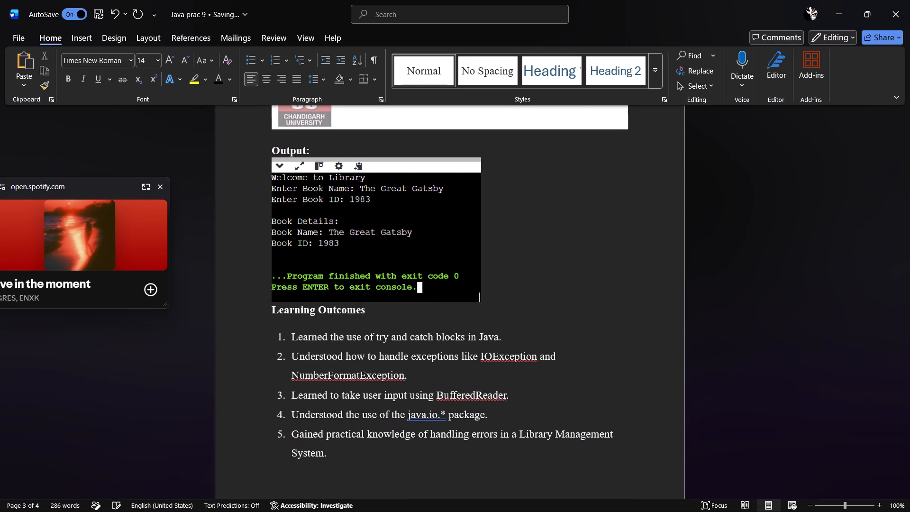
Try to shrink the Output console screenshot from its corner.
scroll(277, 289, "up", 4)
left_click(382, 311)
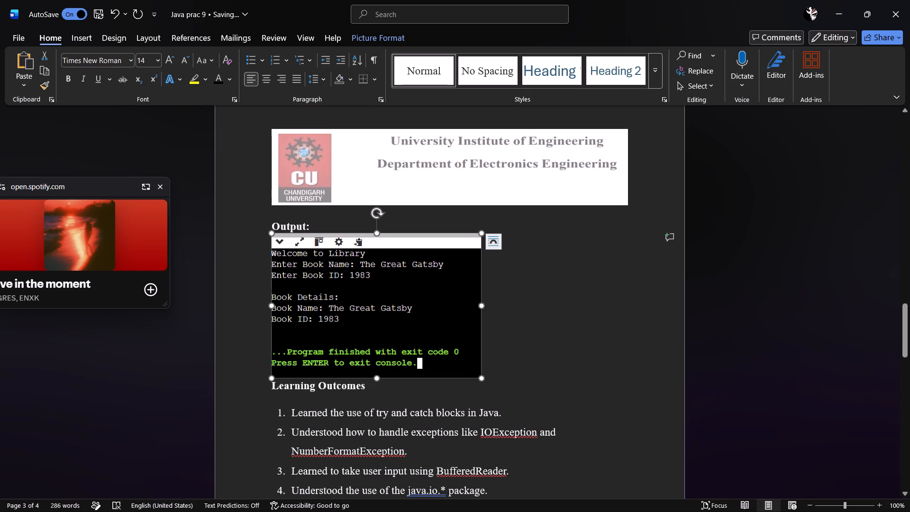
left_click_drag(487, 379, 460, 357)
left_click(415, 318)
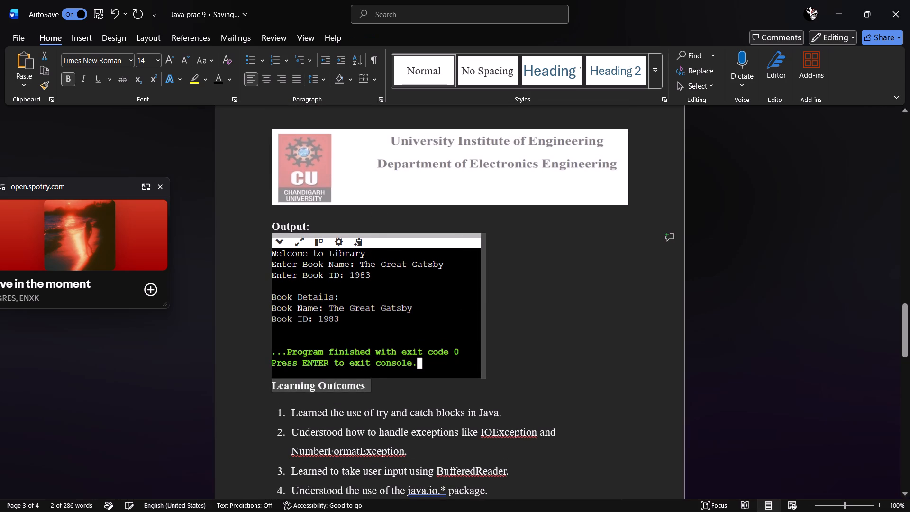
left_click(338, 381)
Shrink the marks table picture so it fits on the third page below the learning outcomes, keeping it tall enough to read.
scroll(341, 385, "down", 20)
scroll(341, 385, "down", 7)
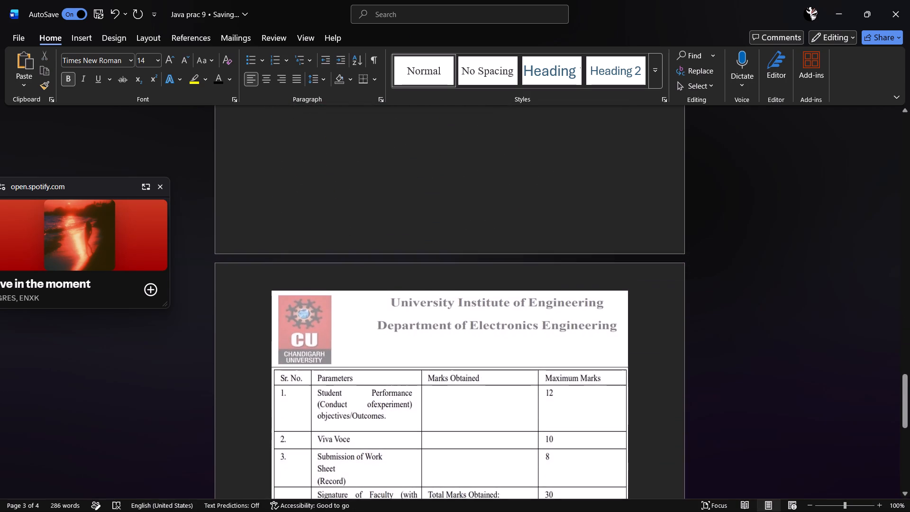
scroll(346, 367, "down", 6)
left_click(389, 307)
left_click_drag(626, 405, 491, 302)
left_click_drag(382, 344, 384, 417)
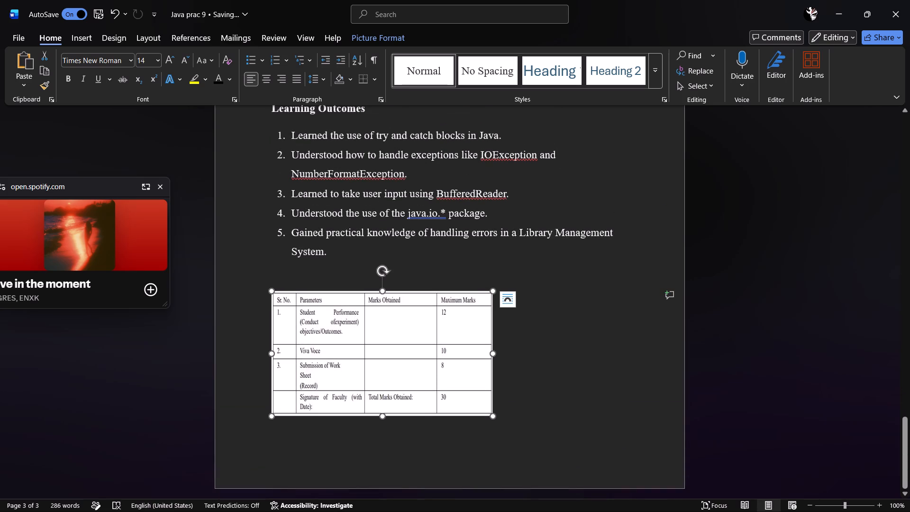
Widen the marks table picture to nearly the full text width and make it slightly taller.
left_click(498, 355)
left_click_drag(472, 347, 494, 349)
left_click_drag(494, 353, 610, 362)
left_click_drag(442, 416, 442, 431)
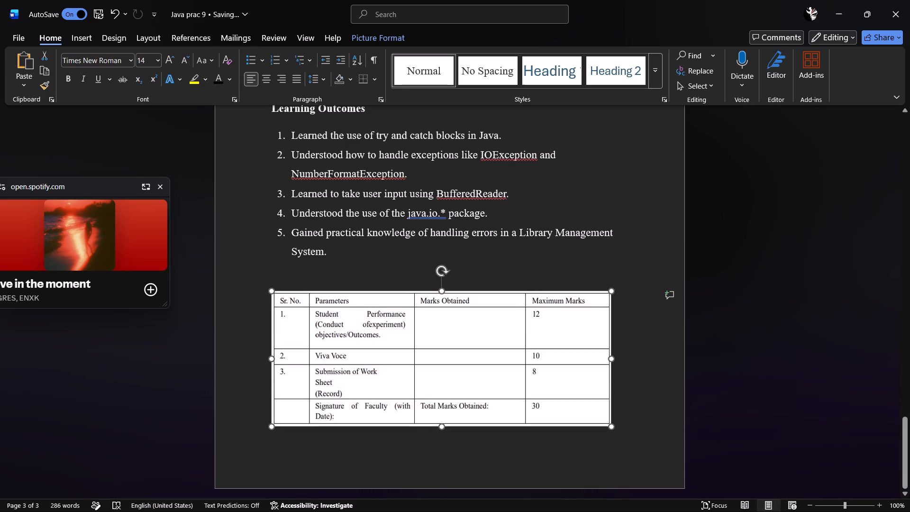
left_click_drag(442, 431, 442, 430)
left_click(440, 291)
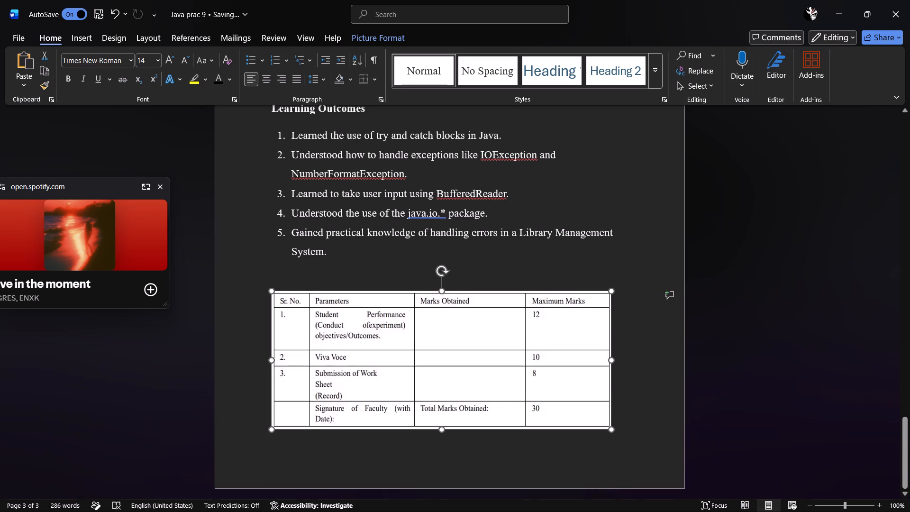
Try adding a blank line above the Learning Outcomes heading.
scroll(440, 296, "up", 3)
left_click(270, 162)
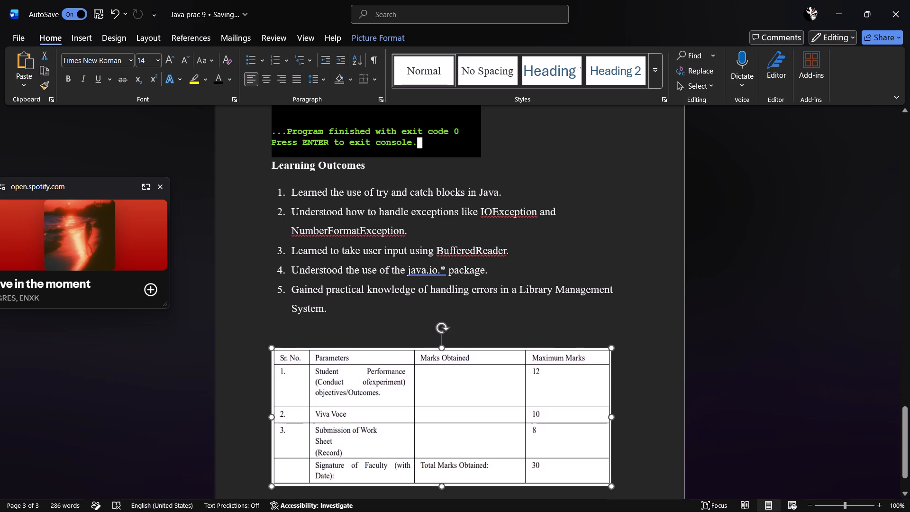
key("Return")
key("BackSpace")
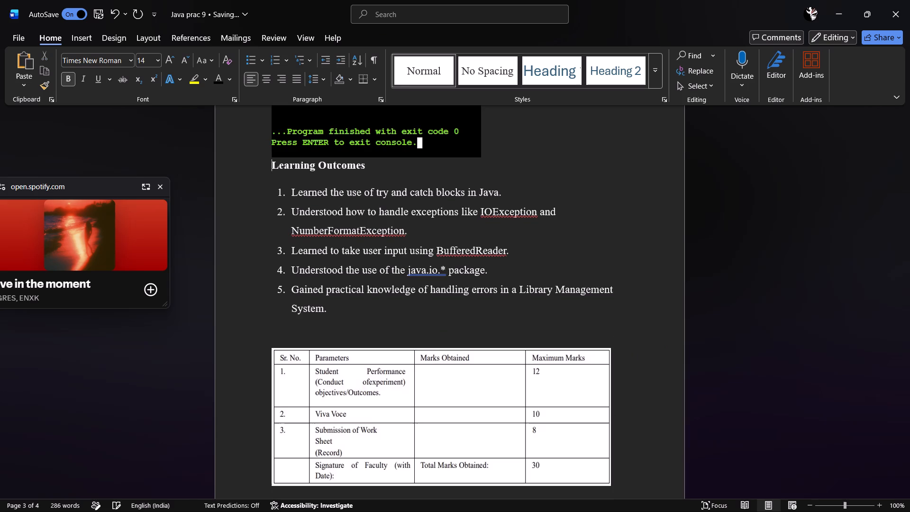
Remove the blank line between the last learning outcome and the marks table picture.
left_click(303, 325)
key("BackSpace")
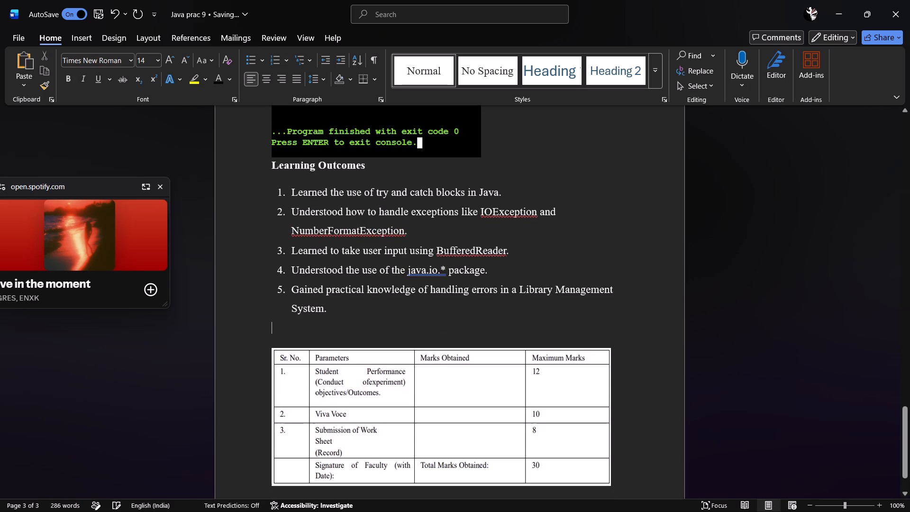
key("BackSpace")
scroll(293, 299, "down", 8)
scroll(332, 343, "up", 4)
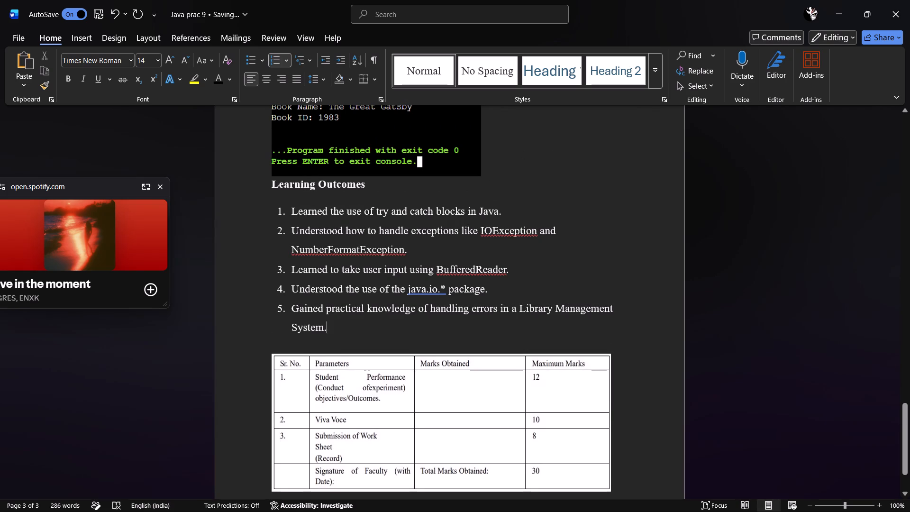
Delete the fourth learning outcome, "Understood the use of the java.io.* package.".
left_click_drag(335, 335, 328, 337)
left_click_drag(494, 292, 282, 287)
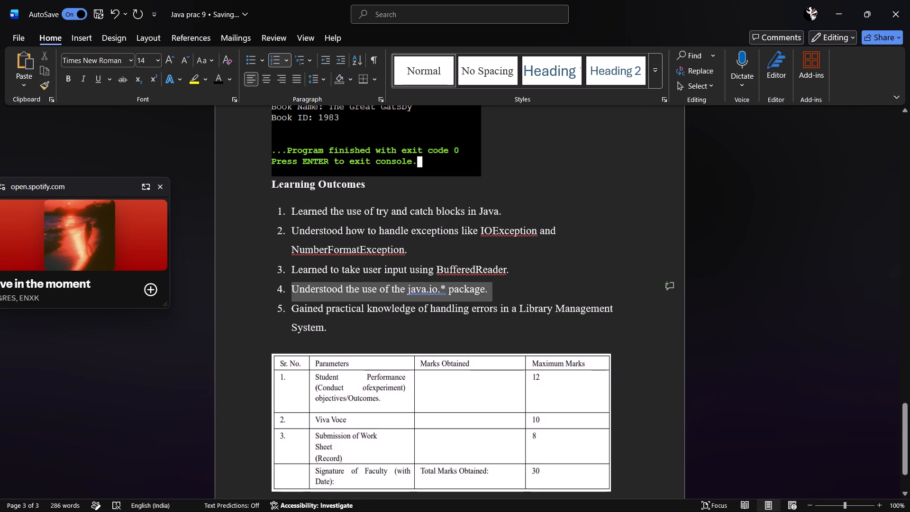
left_click_drag(282, 287, 276, 287)
key("BackSpace")
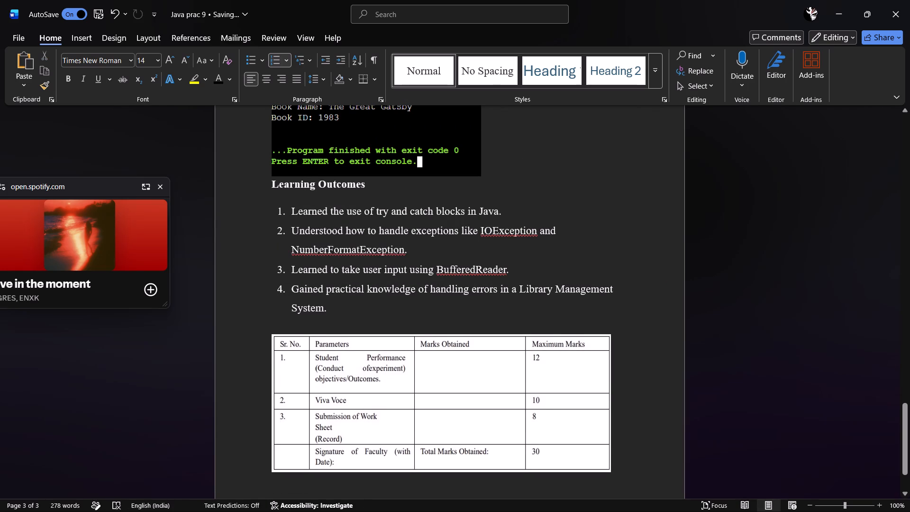
Insert a blank line between the Output screenshot and the Learning Outcomes heading, keeping the marks table on the third page.
left_click(272, 179)
key("Return")
scroll(267, 226, "down", 5)
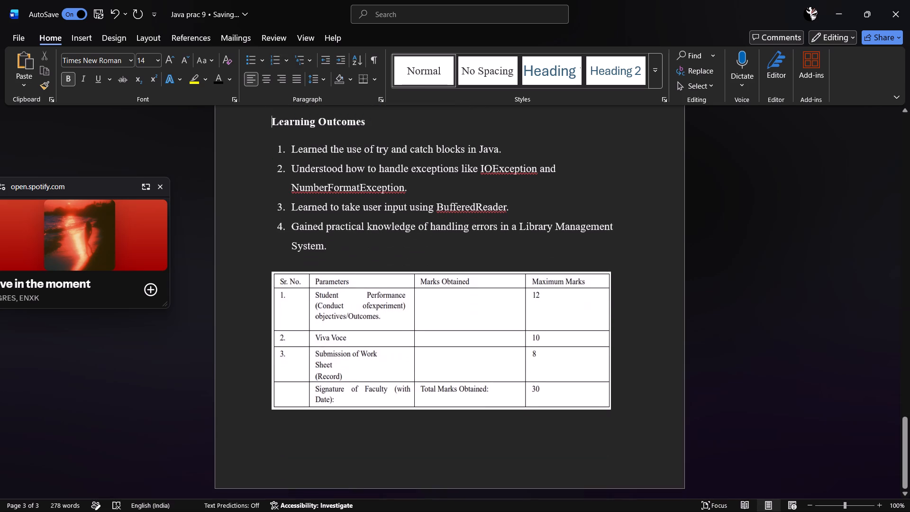
scroll(311, 280, "down", 3)
Check the report back to its first page and close the Java prac 9 document.
scroll(314, 290, "up", 20)
scroll(314, 290, "up", 8)
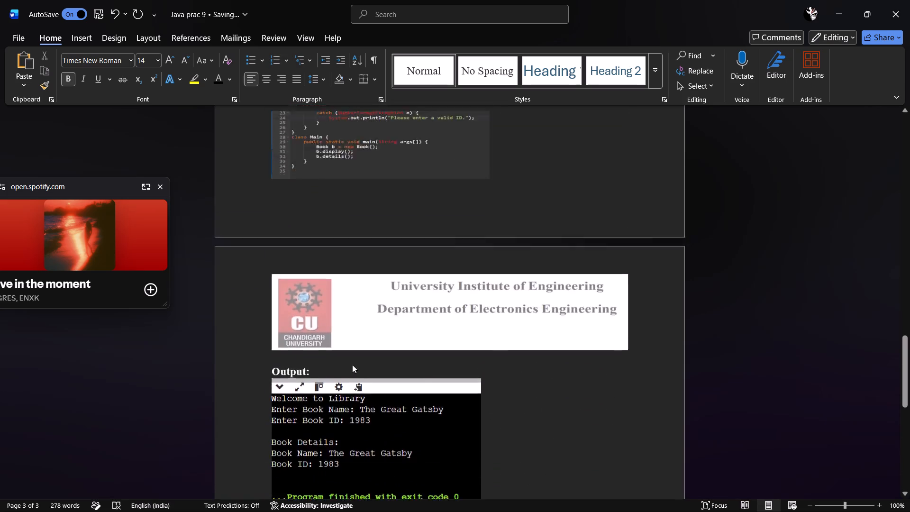
scroll(352, 365, "up", 20)
scroll(352, 365, "up", 20)
scroll(352, 365, "up", 8)
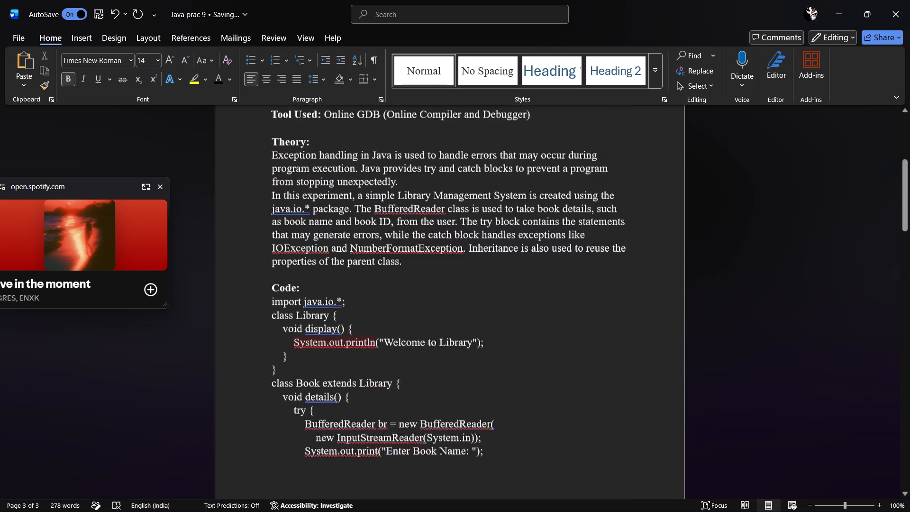
scroll(352, 365, "up", 5)
scroll(352, 365, "down", 8)
scroll(348, 363, "up", 20)
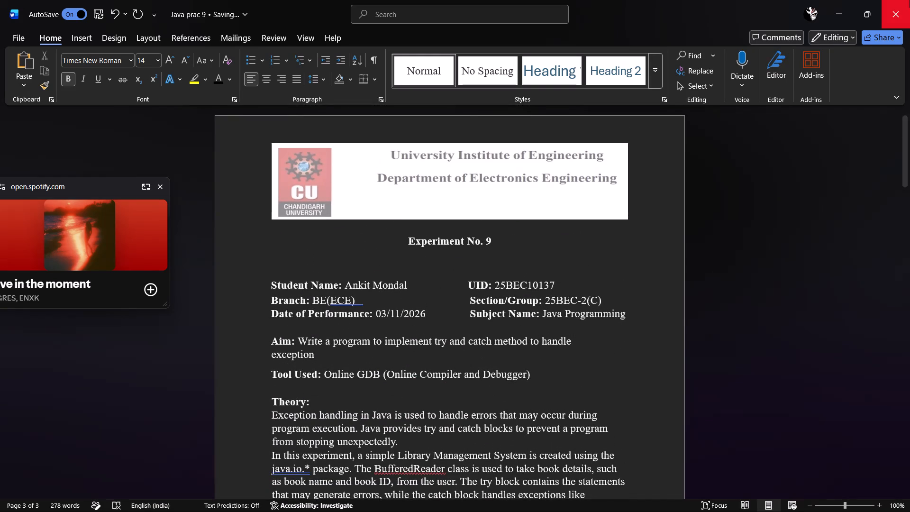
left_click(909, 0)
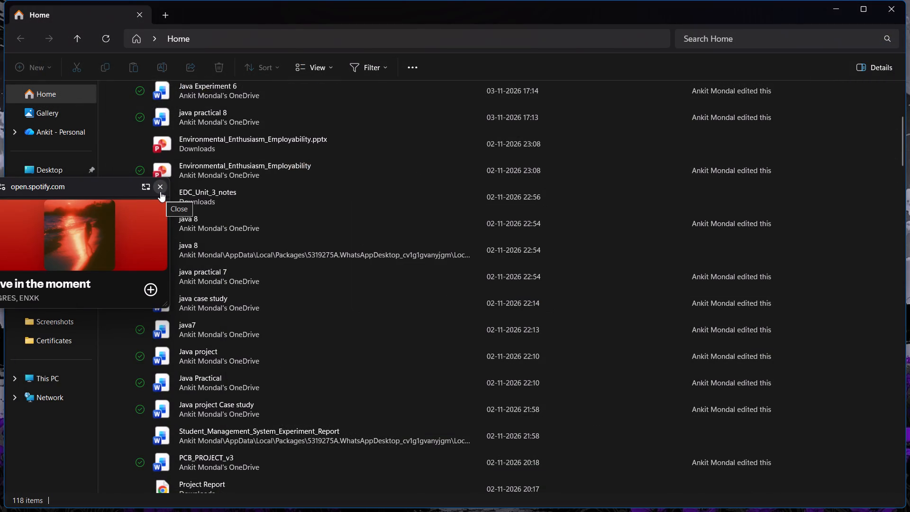
Move the floating Spotify mini player away from the folder navigation list.
left_click_drag(87, 187, 227, 345)
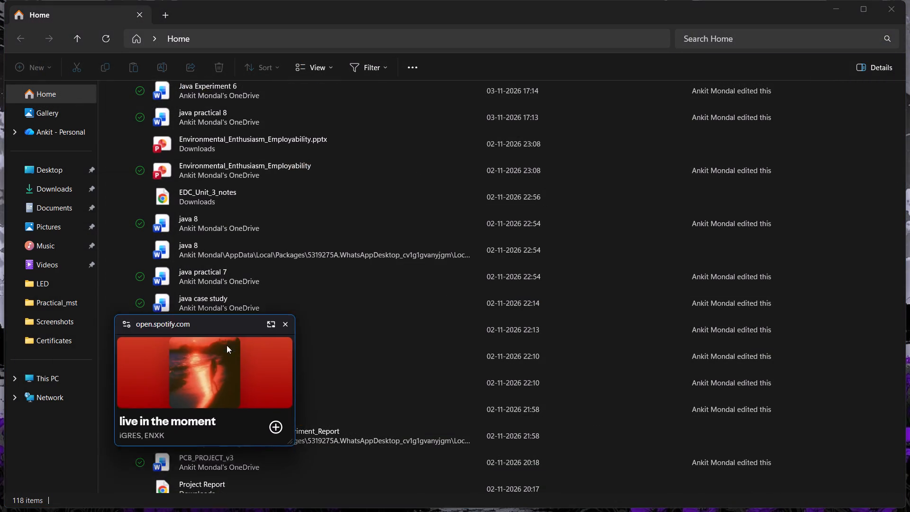
left_click_drag(227, 345, 630, 334)
scroll(299, 383, "down", 6)
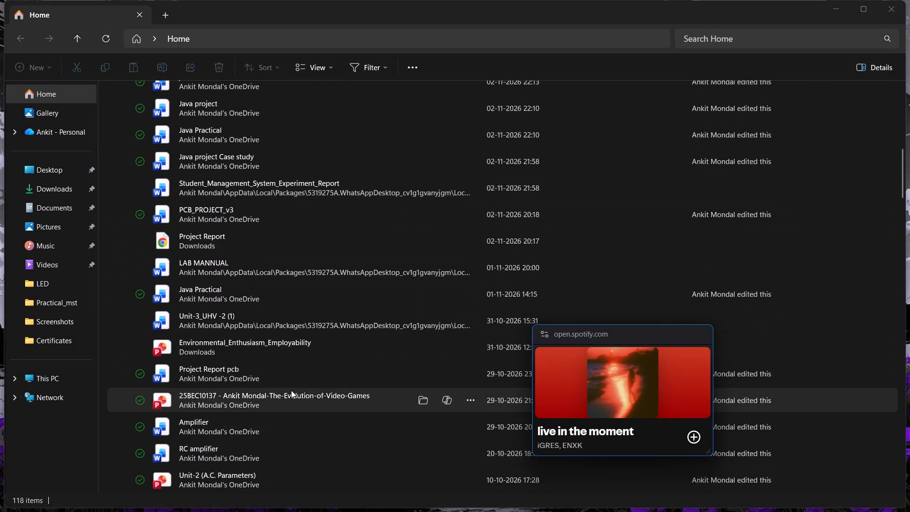
scroll(291, 390, "up", 18)
left_click(55, 204)
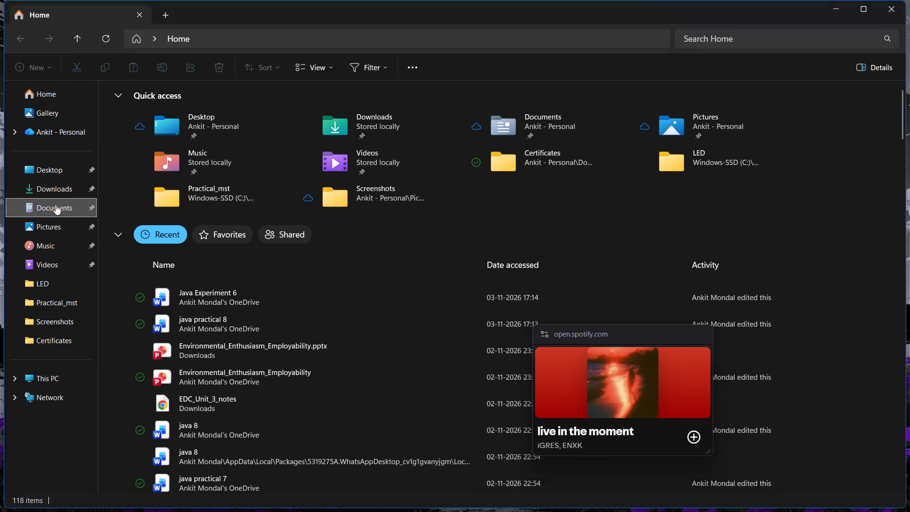
scroll(210, 293, "down", 17)
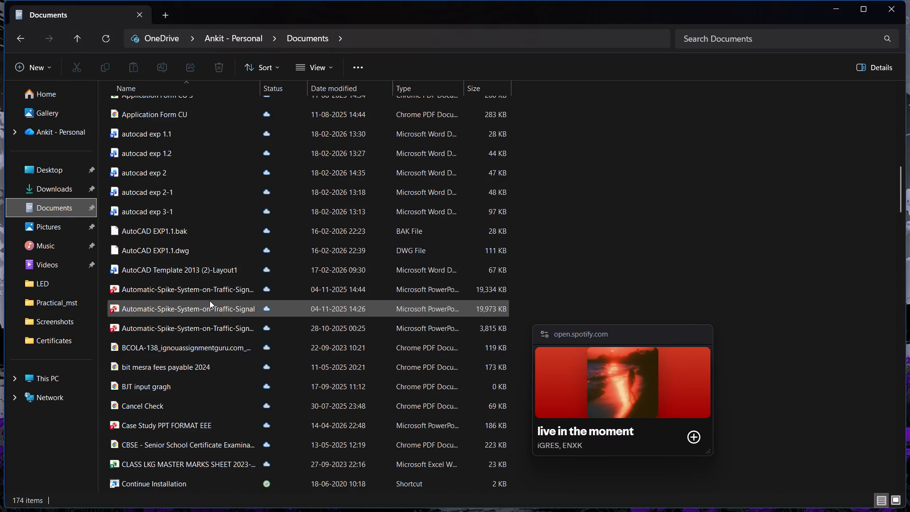
scroll(209, 301, "down", 17)
scroll(210, 301, "down", 7)
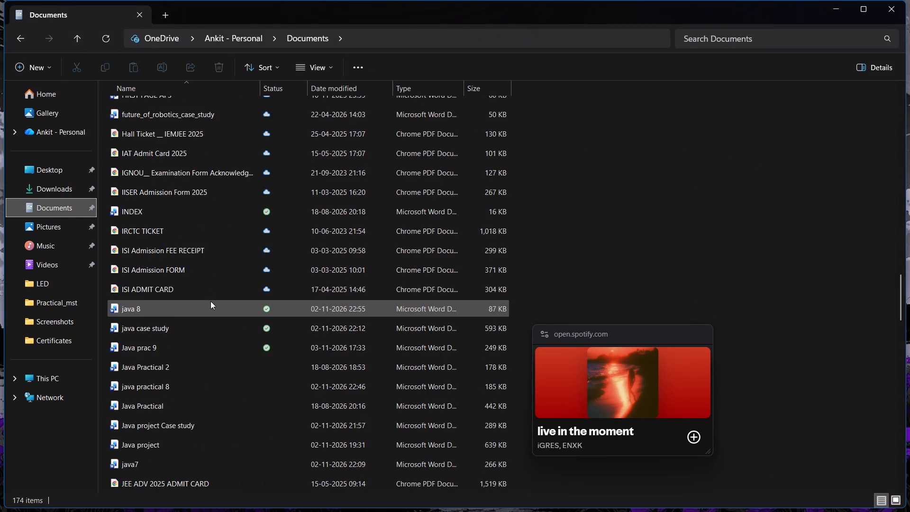
right_click(194, 345)
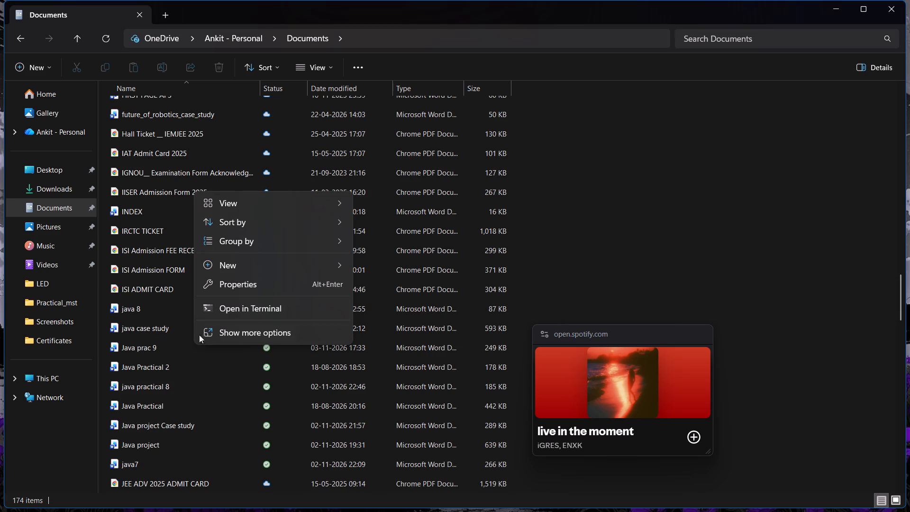
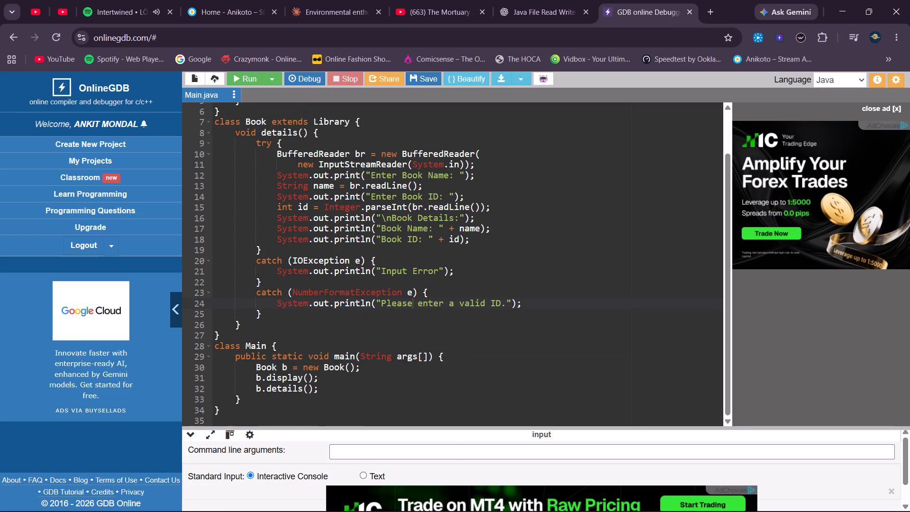
scroll(520, 267, "down", 4)
left_click(689, 9)
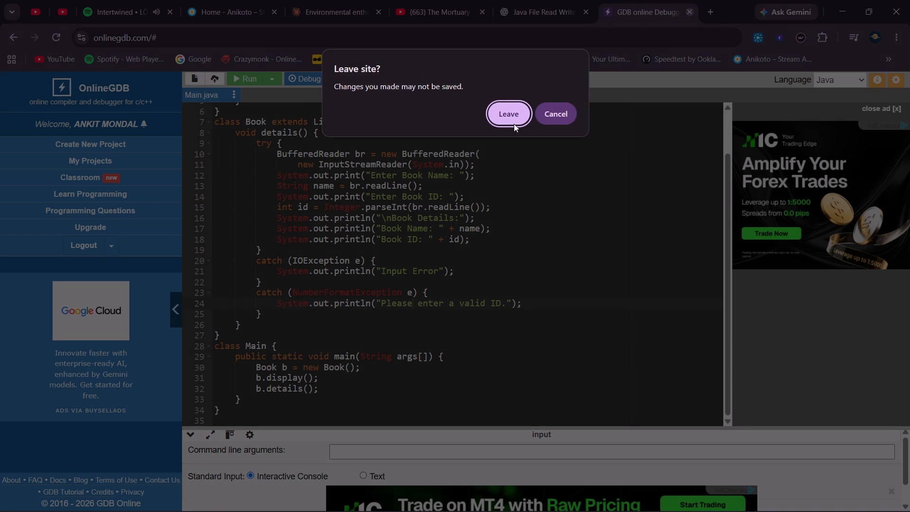
left_click(563, 116)
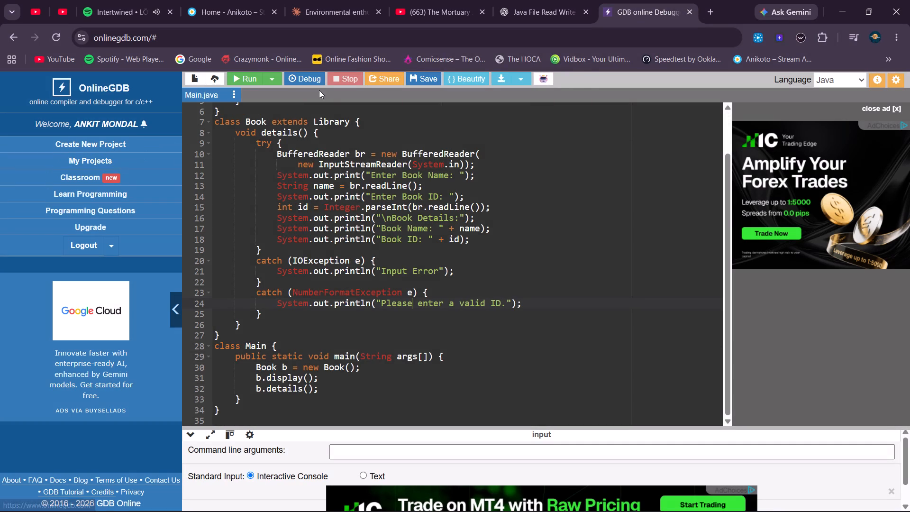
left_click(415, 82)
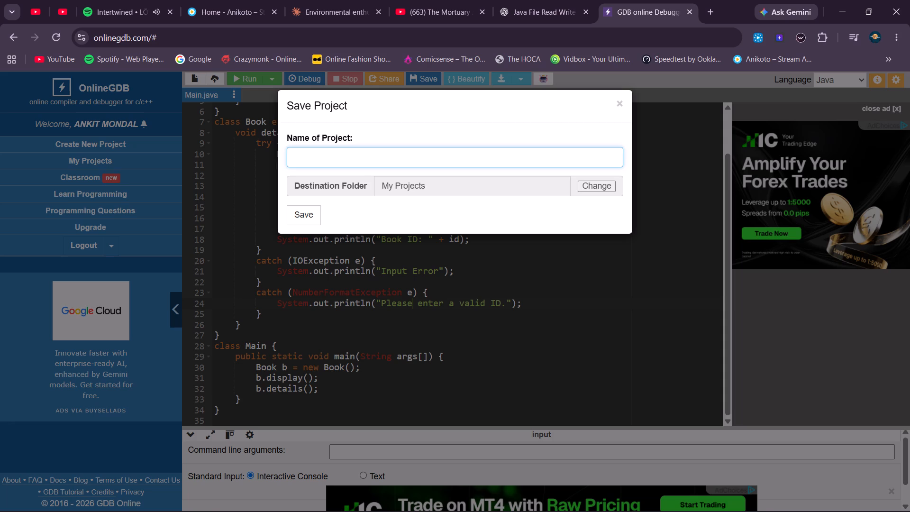
key("r")
key("BackSpace")
key("t")
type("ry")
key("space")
Complete the project name as "Try and Catch method" and save the project to My Projects.
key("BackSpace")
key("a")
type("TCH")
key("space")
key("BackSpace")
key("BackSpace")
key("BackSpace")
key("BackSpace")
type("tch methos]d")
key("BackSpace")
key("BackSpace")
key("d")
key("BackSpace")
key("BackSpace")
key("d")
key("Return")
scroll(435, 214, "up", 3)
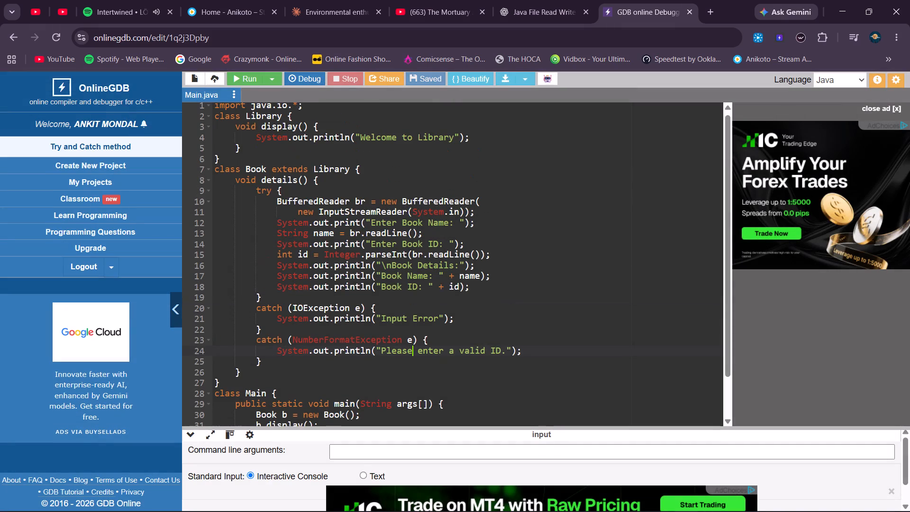